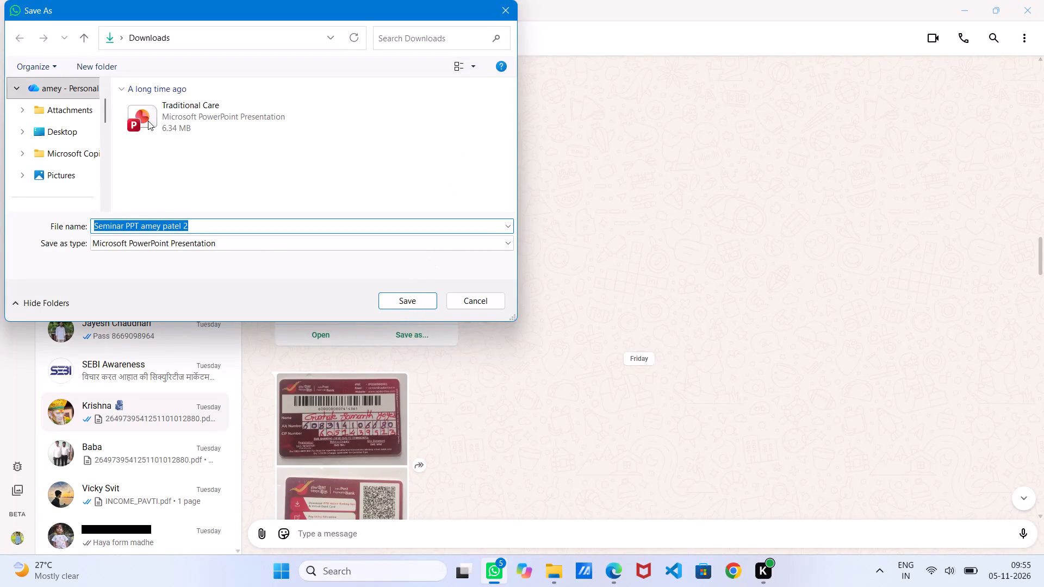
Browse Pictures, the OS (C:) drive, This PC and Network for a folder to save the seminar presentation in.
click(56, 173)
scroll(56, 173, down, 2)
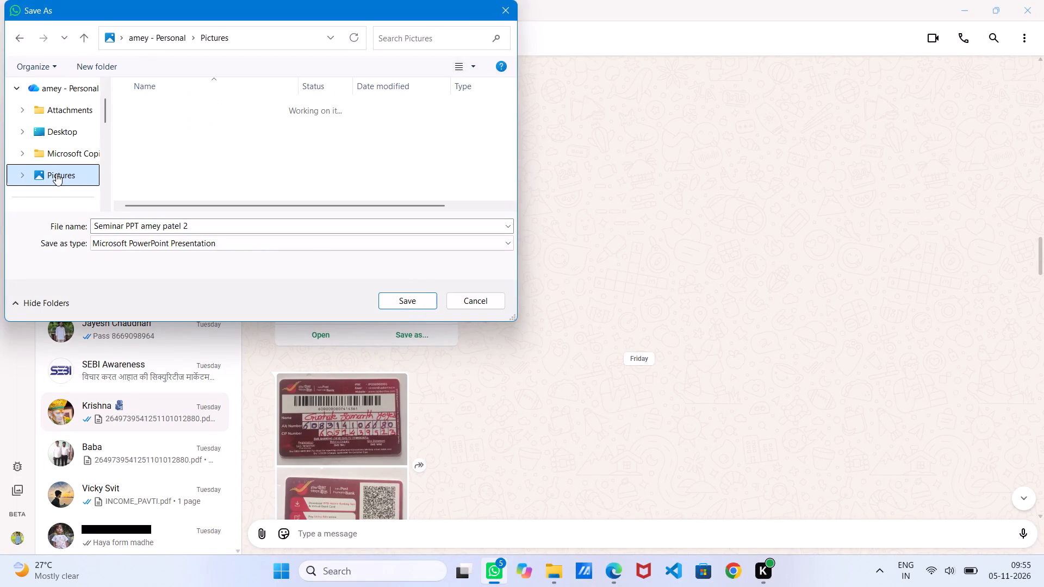
scroll(56, 173, down, 1)
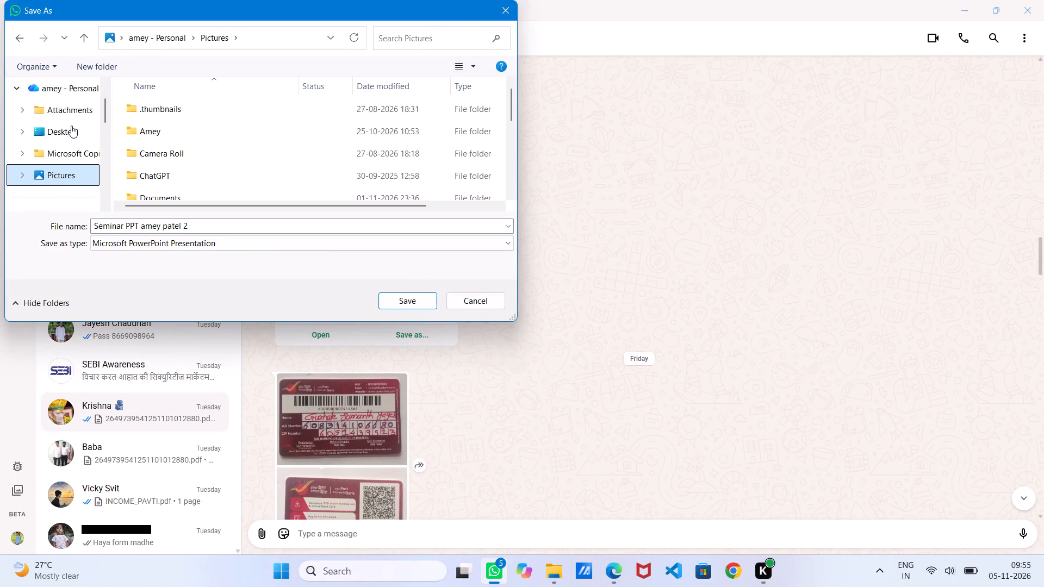
scroll(67, 132, down, 5)
click(67, 132)
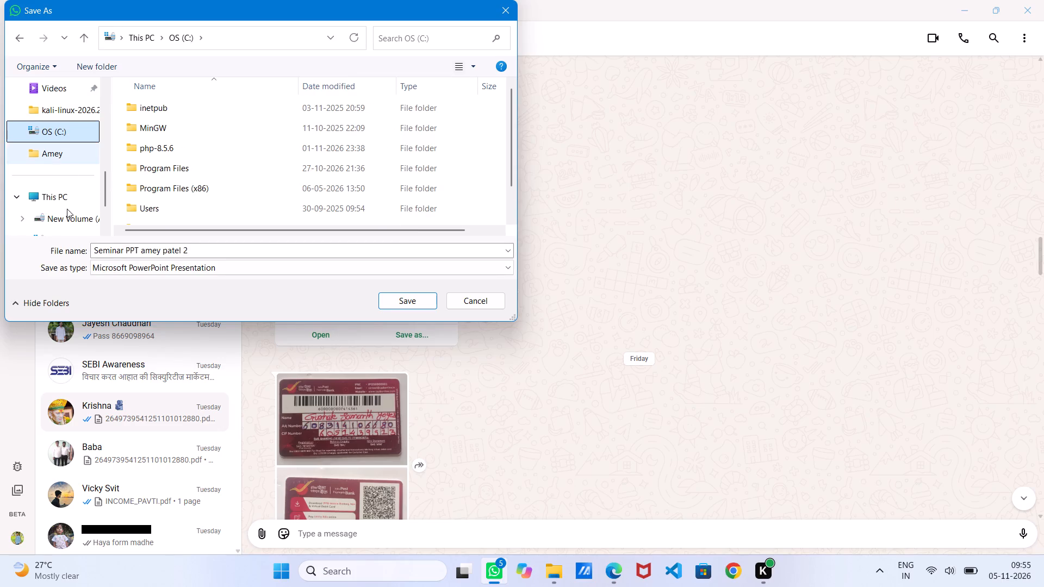
click(70, 203)
scroll(70, 203, down, 1)
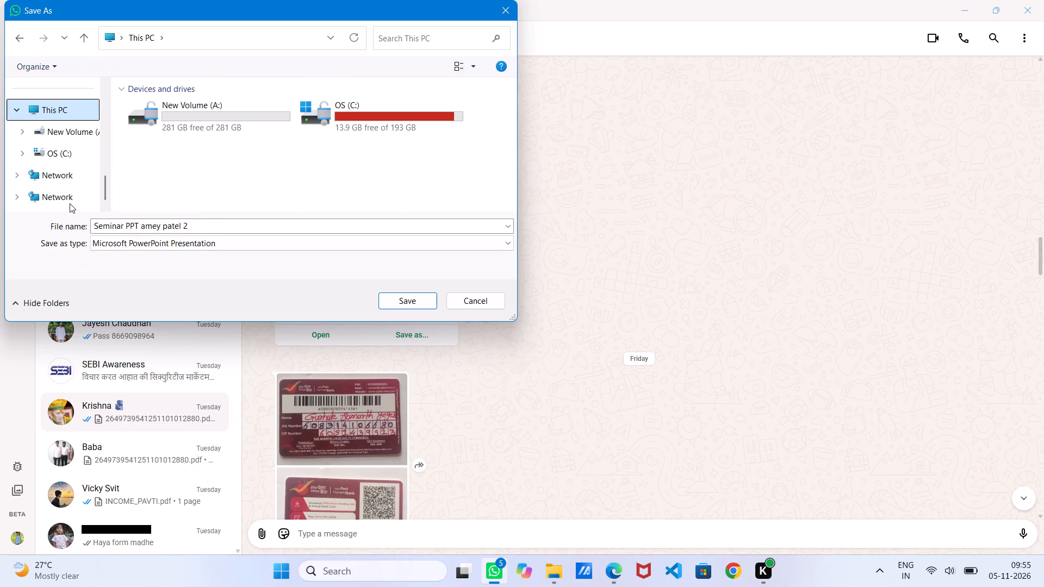
scroll(70, 203, down, 1)
click(68, 168)
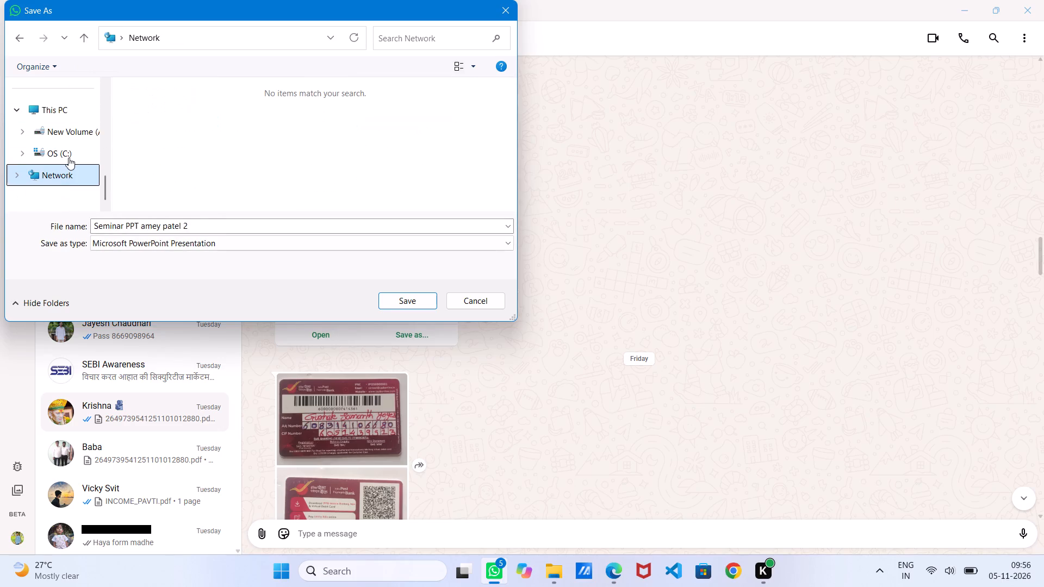
Go to the Home location and open its Downloads folder as the save destination for the seminar presentation.
scroll(69, 158, up, 4)
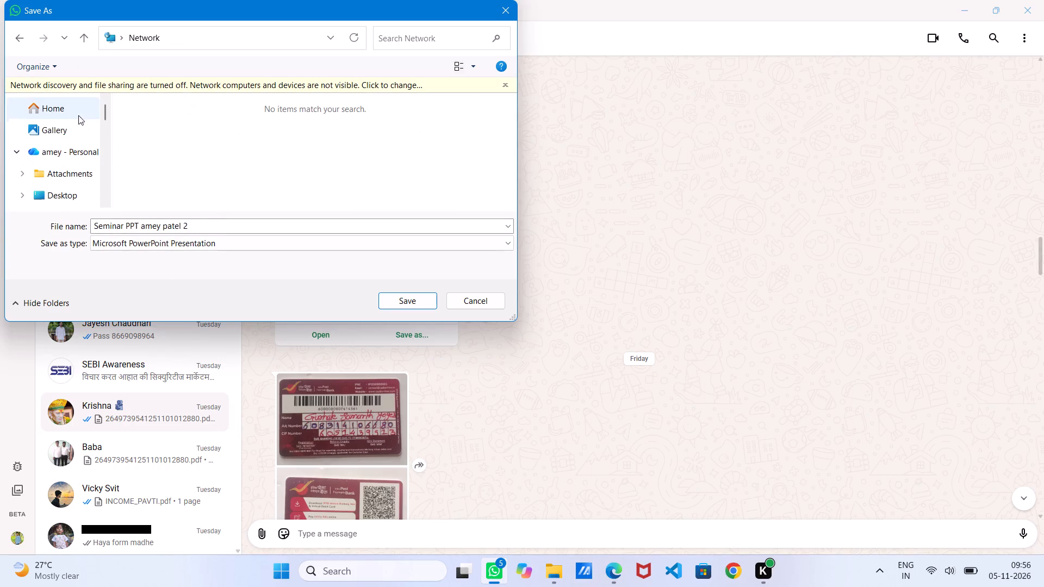
click(78, 110)
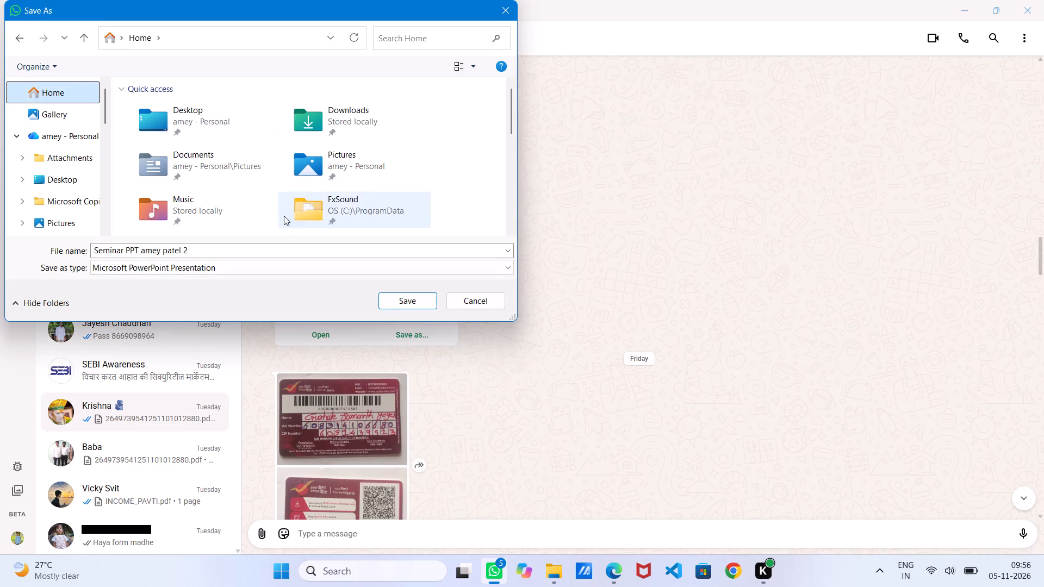
scroll(269, 189, down, 1)
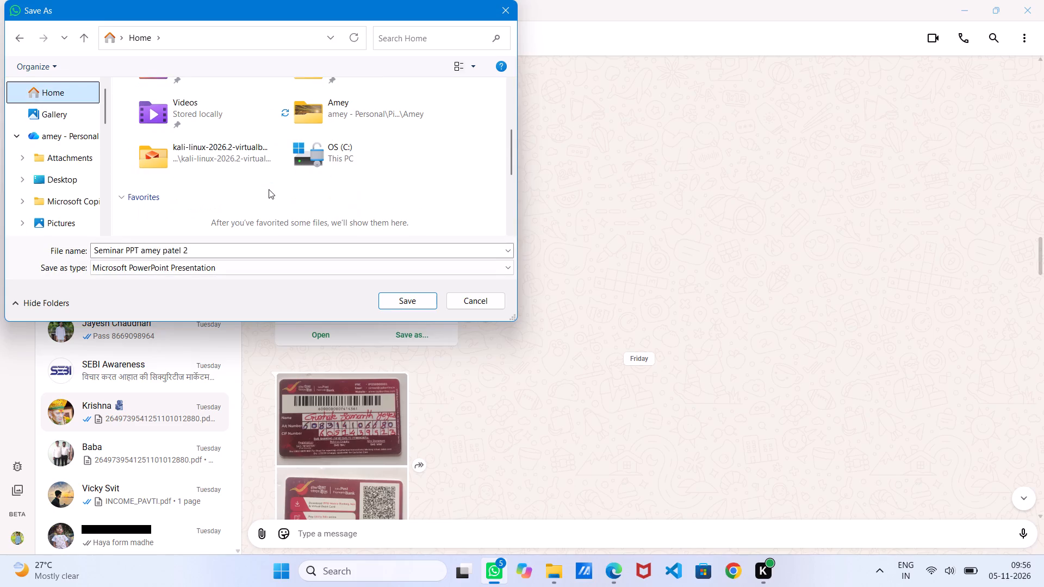
scroll(269, 189, down, 1)
scroll(269, 189, up, 3)
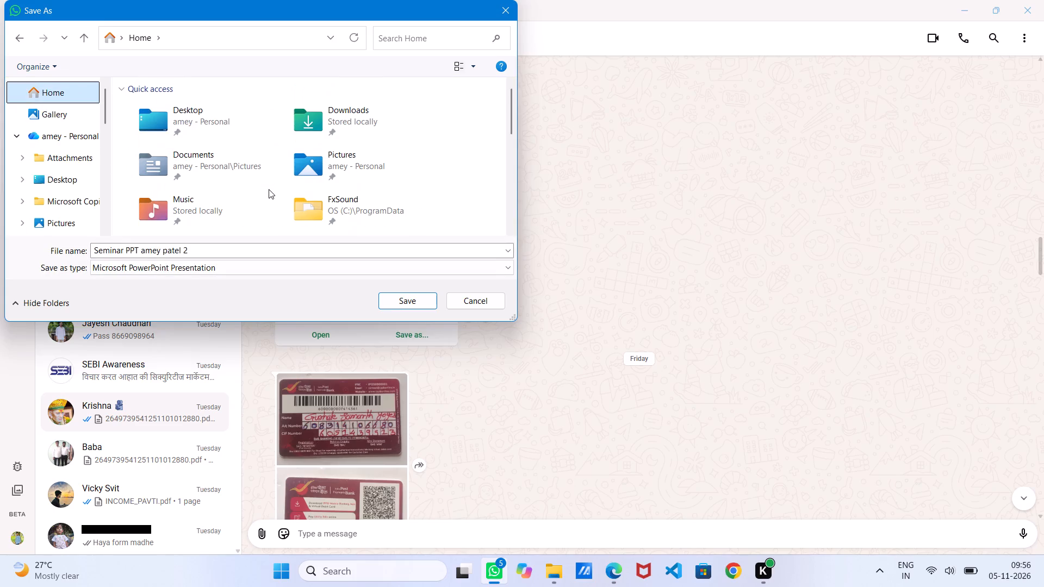
click(357, 108)
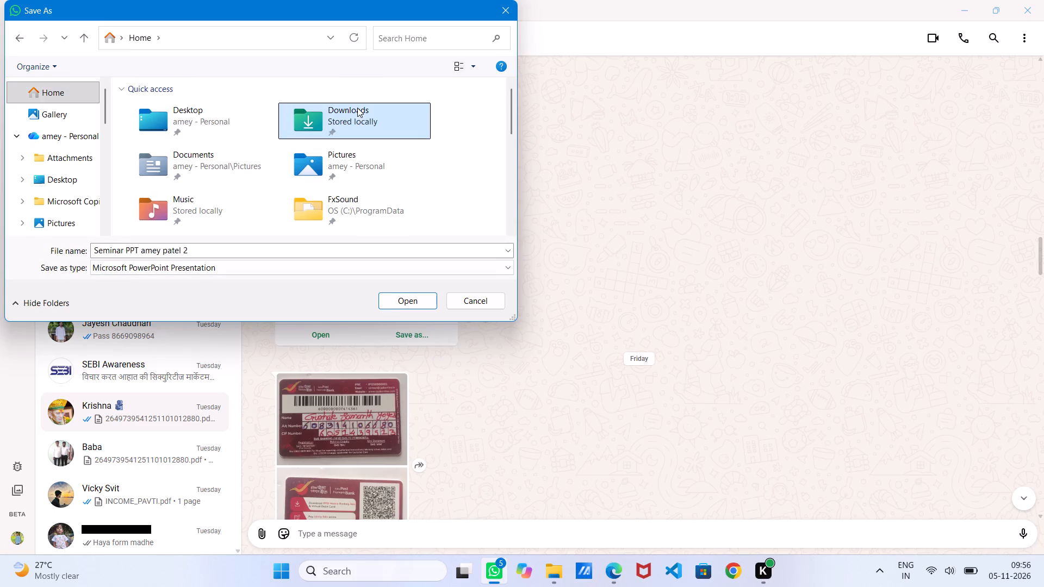
click(395, 298)
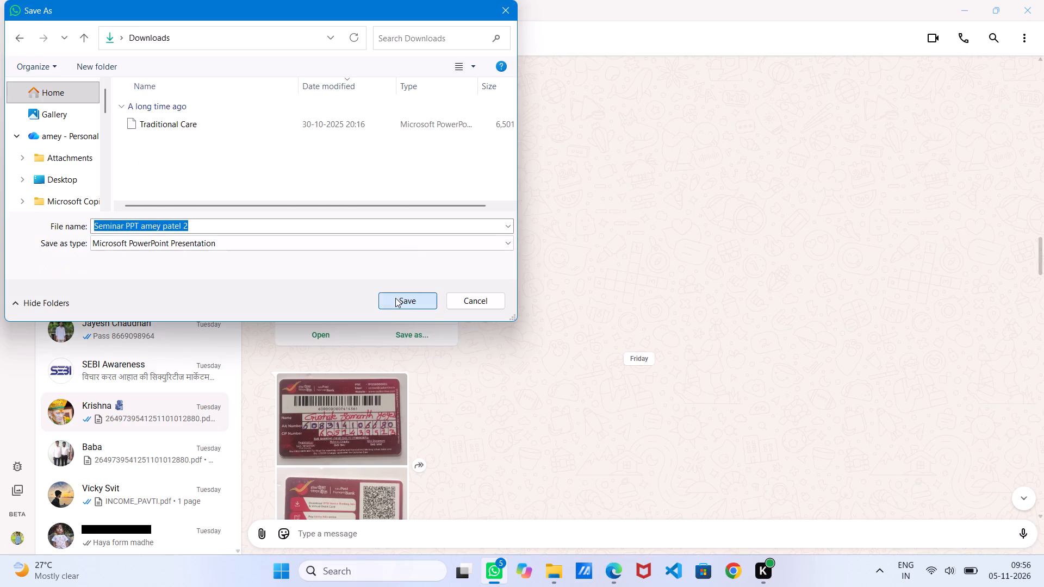
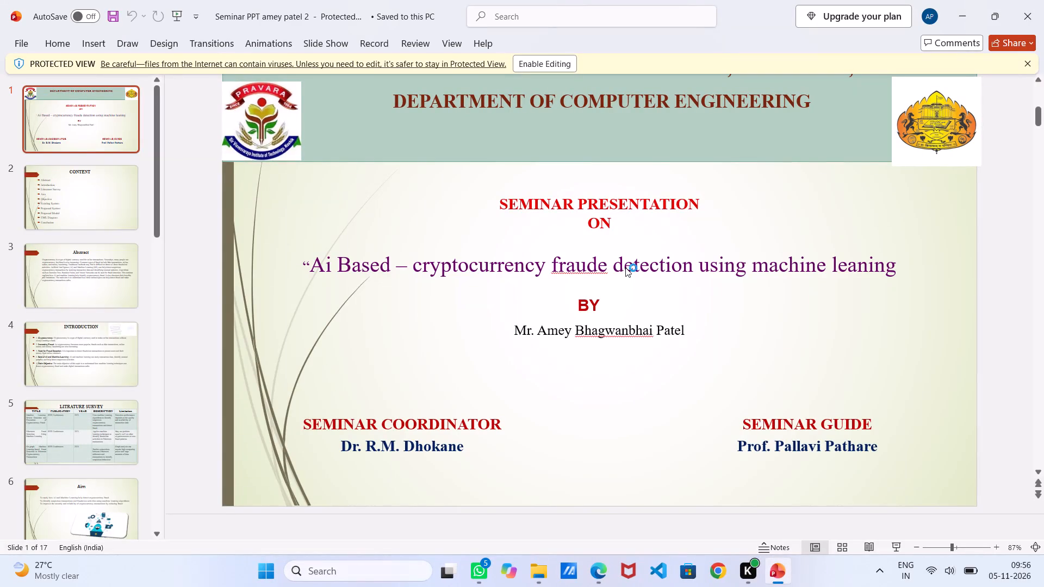
Look through the seminar presentation's slides, including the System Requirements slide and the system architecture diagram on slide 10.
scroll(667, 321, down, 6)
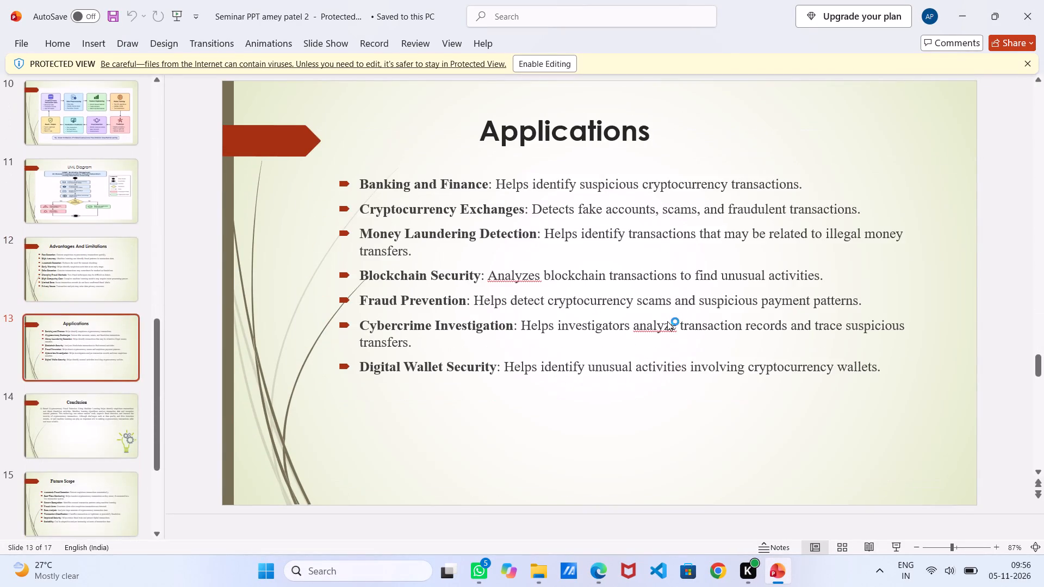
scroll(667, 321, up, 1)
scroll(667, 321, down, 1)
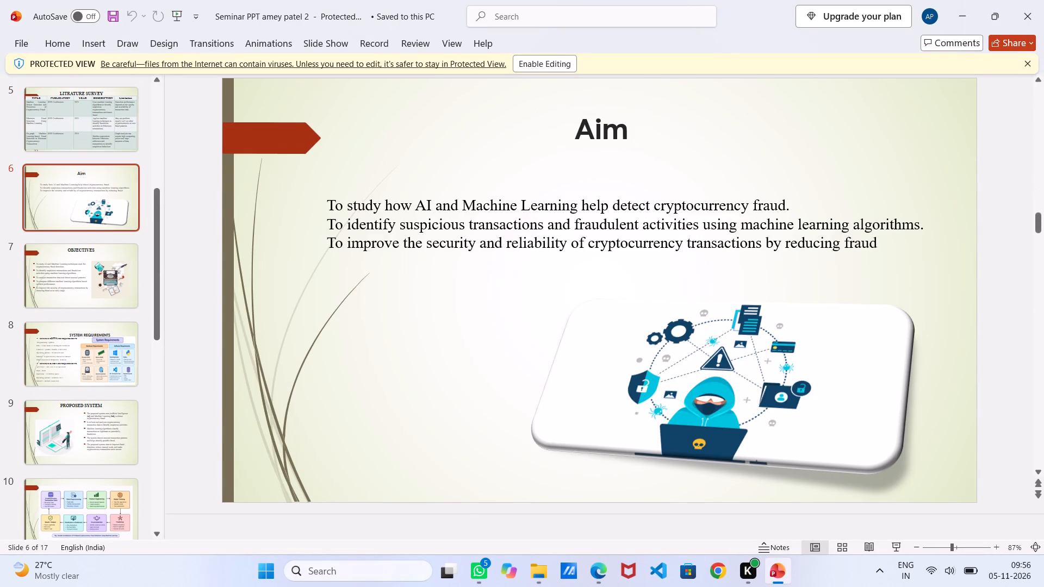
scroll(667, 321, down, 1)
click(666, 288)
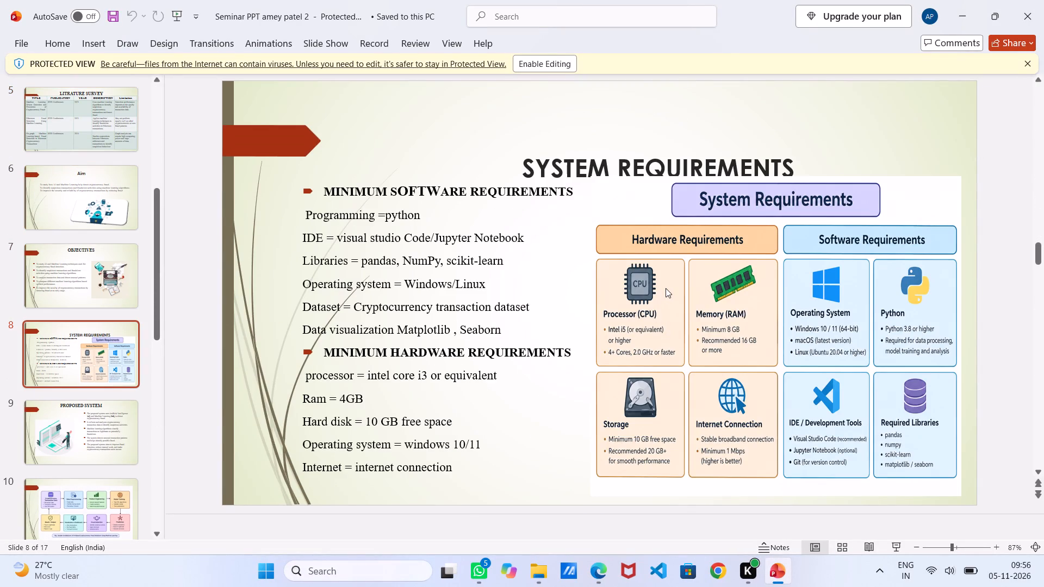
click(666, 288)
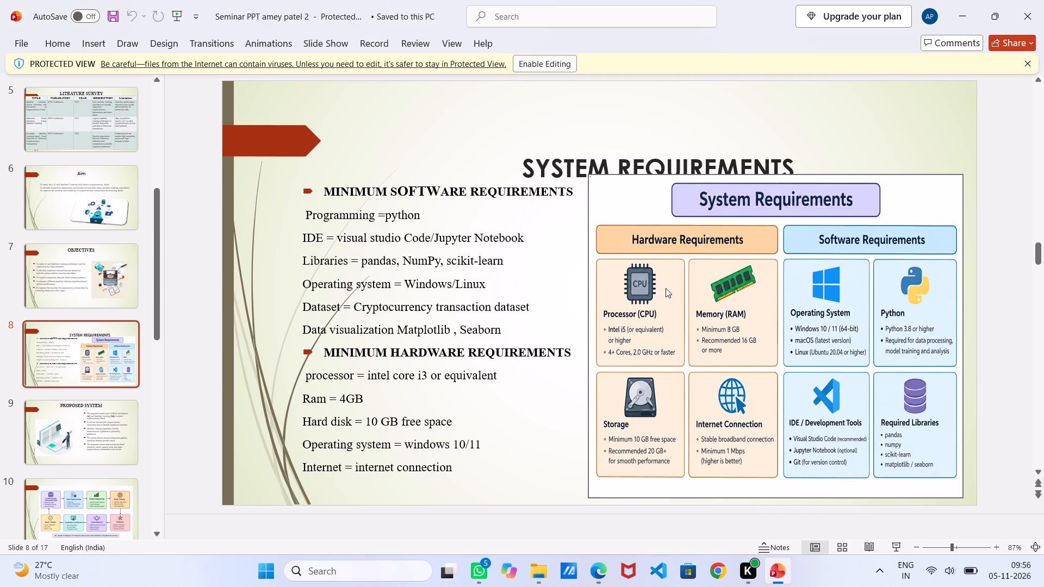
scroll(666, 288, down, 1)
scroll(666, 288, up, 1)
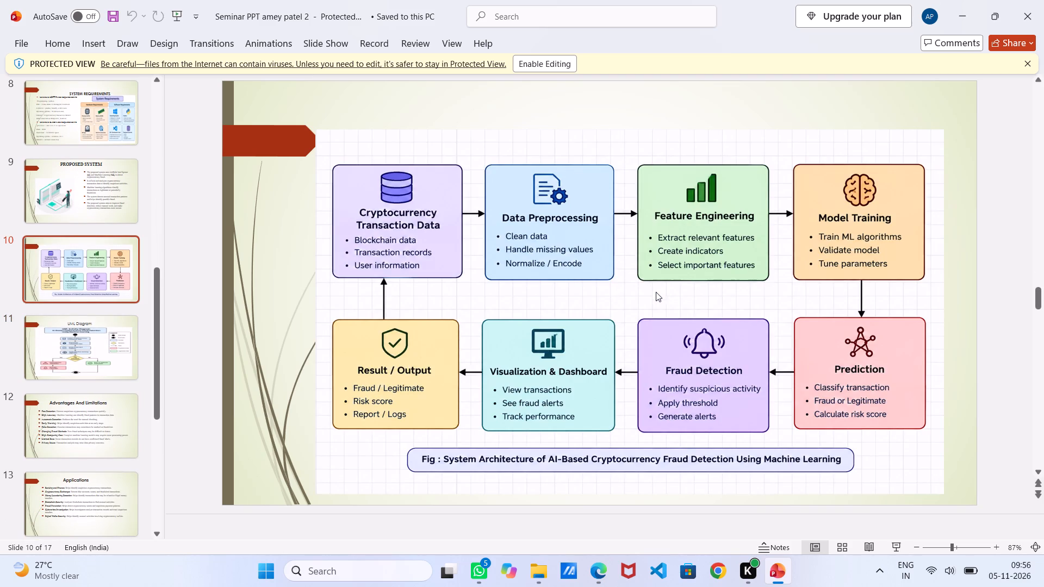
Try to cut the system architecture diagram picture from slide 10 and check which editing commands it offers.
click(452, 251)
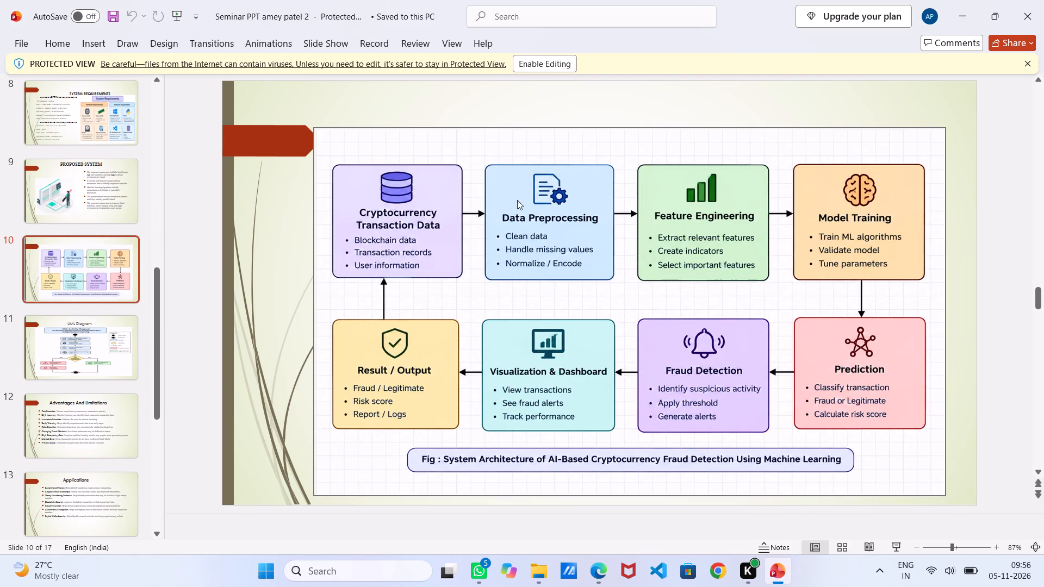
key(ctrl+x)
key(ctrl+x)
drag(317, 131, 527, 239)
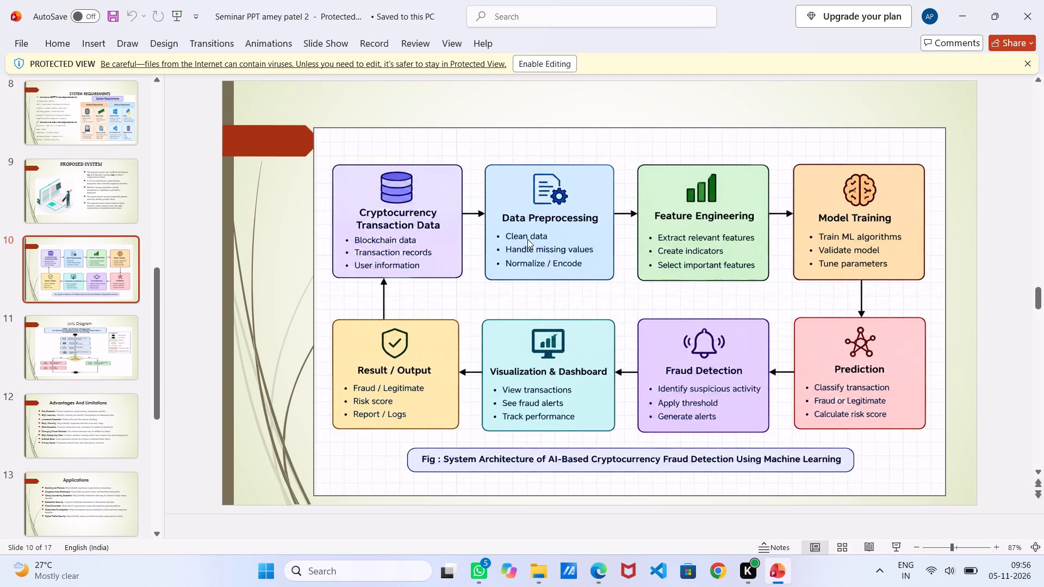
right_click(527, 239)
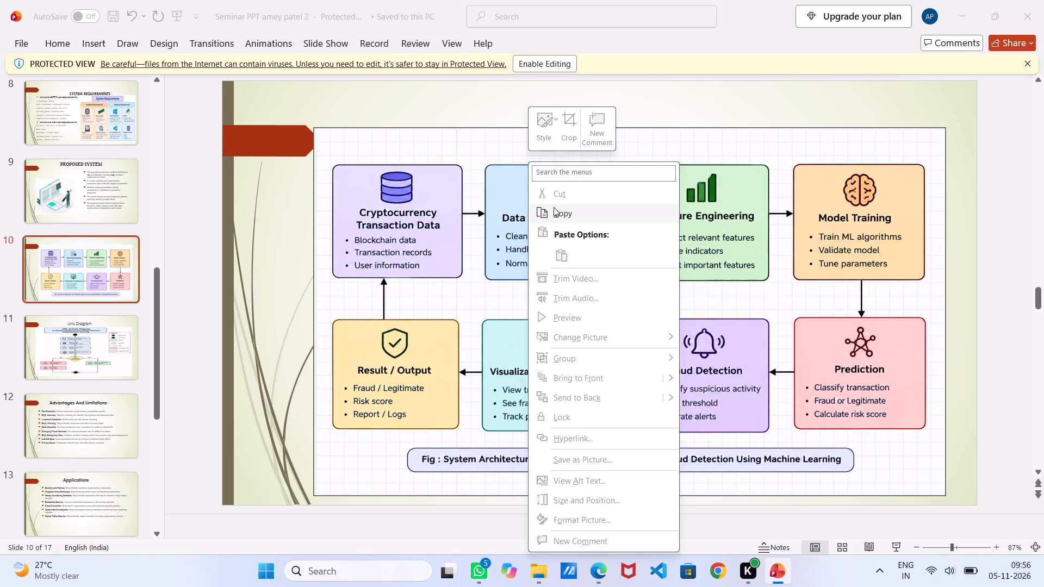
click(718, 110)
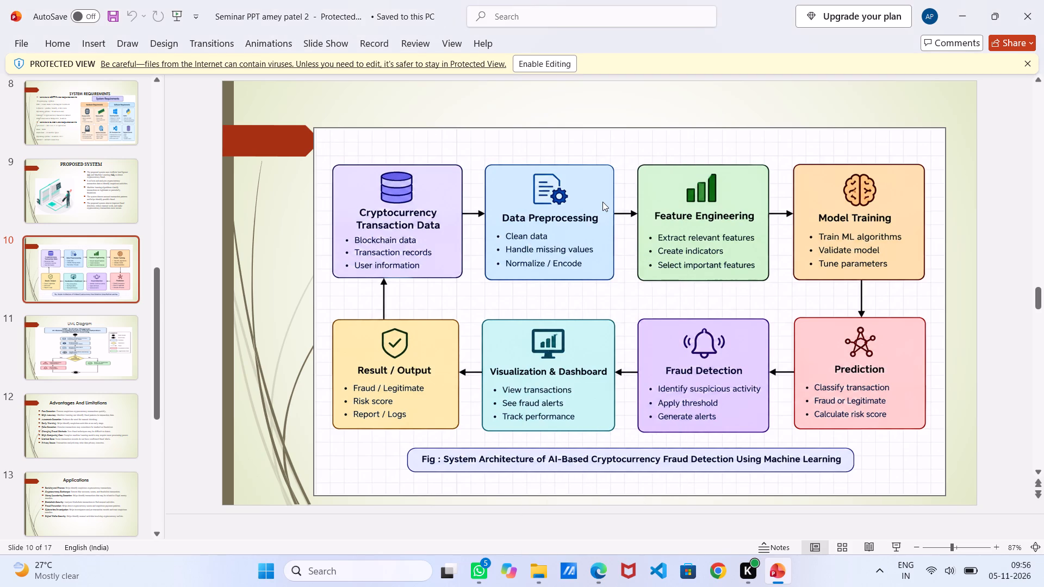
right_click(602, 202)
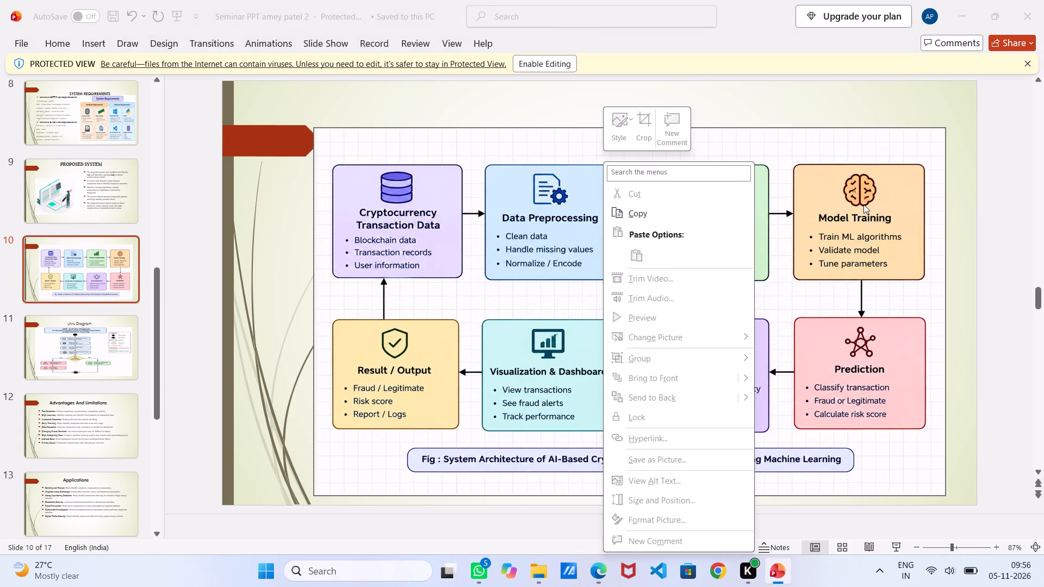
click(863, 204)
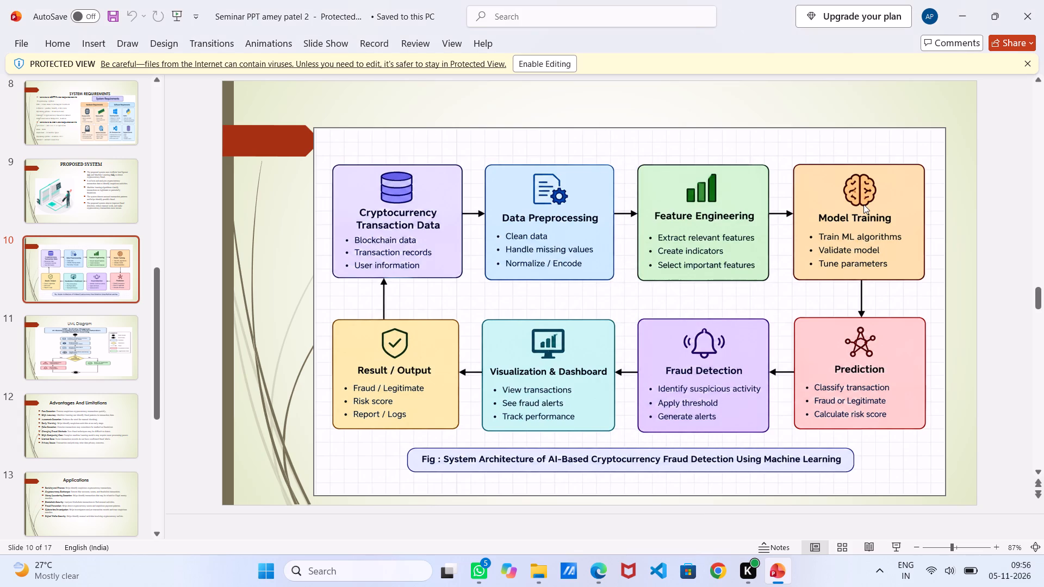
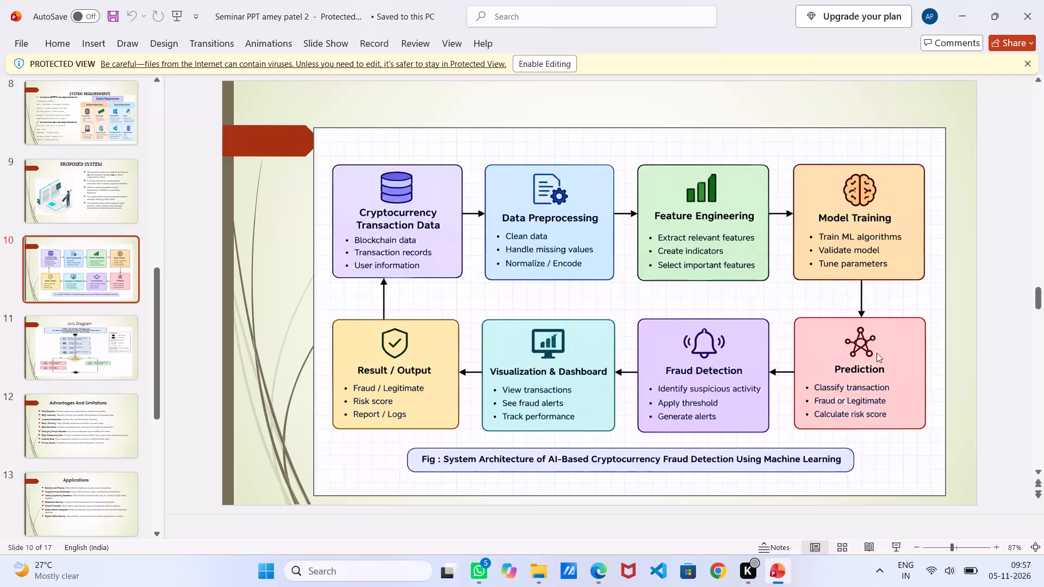
Look through the slides, return to the title slide, and check the drawing tools and the commands offered for the presenter's name box.
scroll(792, 389, down, 3)
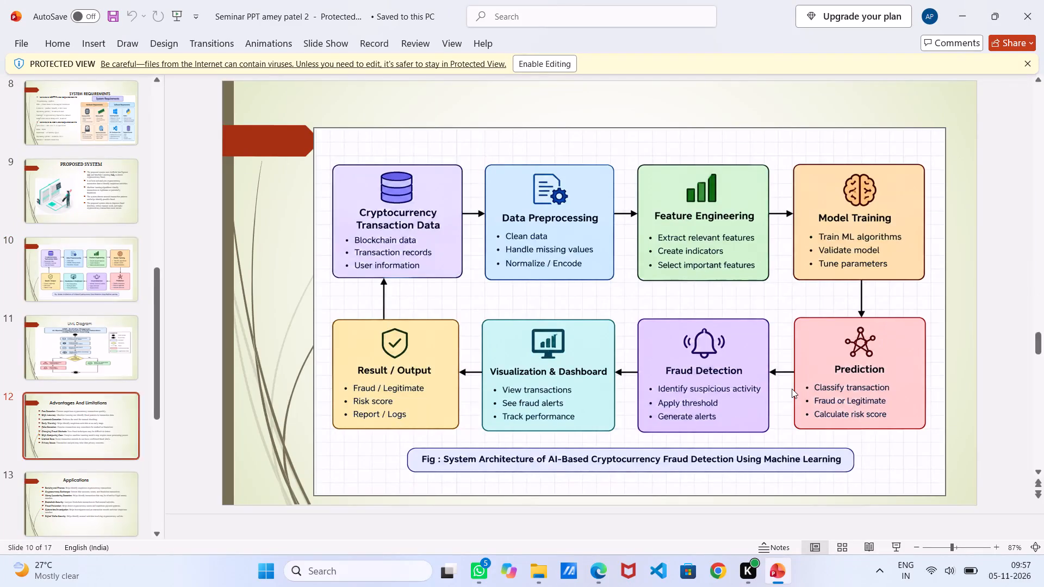
scroll(792, 389, down, 5)
scroll(792, 389, up, 12)
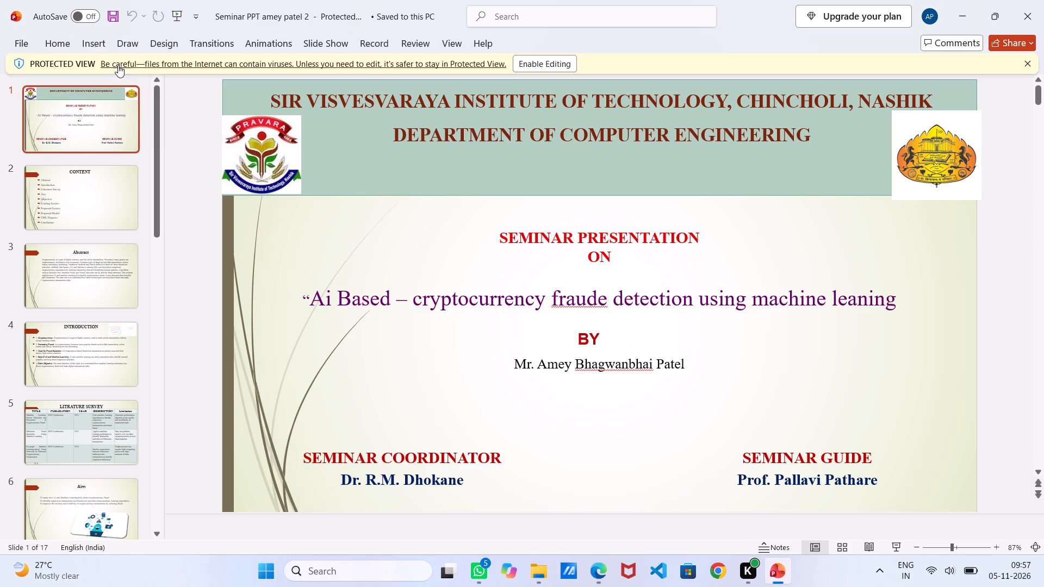
click(125, 42)
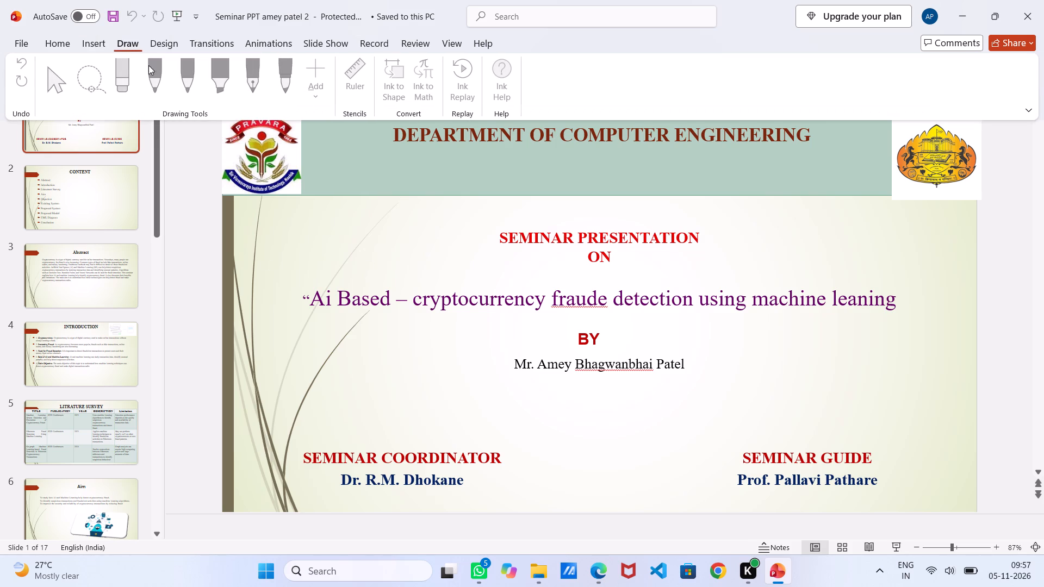
click(247, 217)
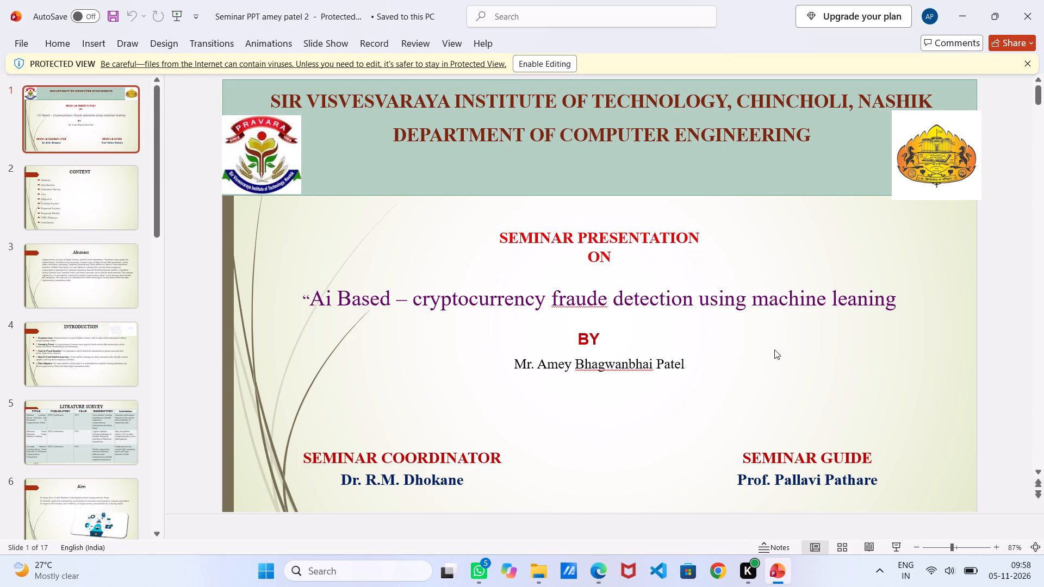
right_click(743, 355)
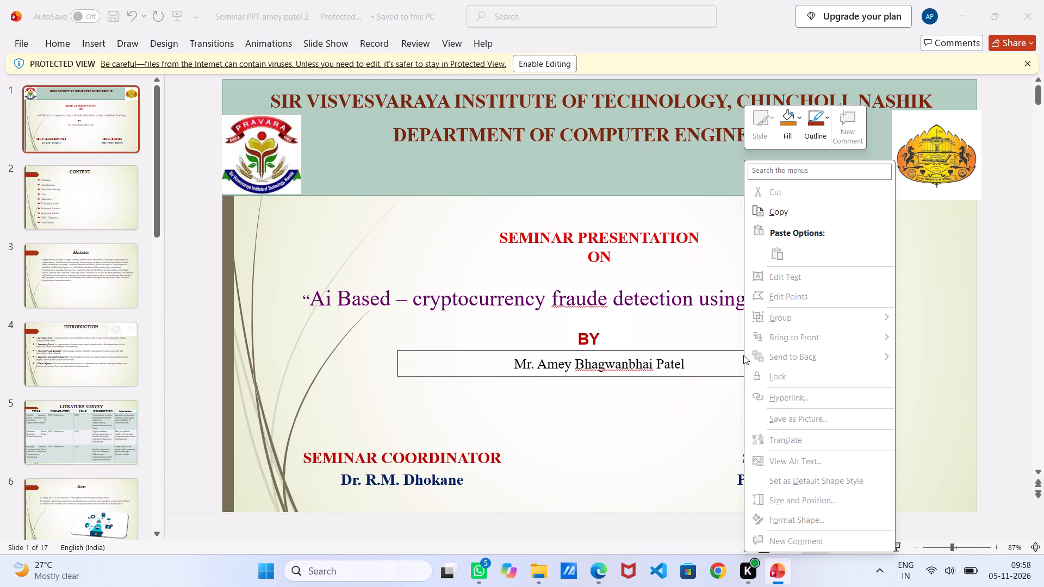
click(722, 367)
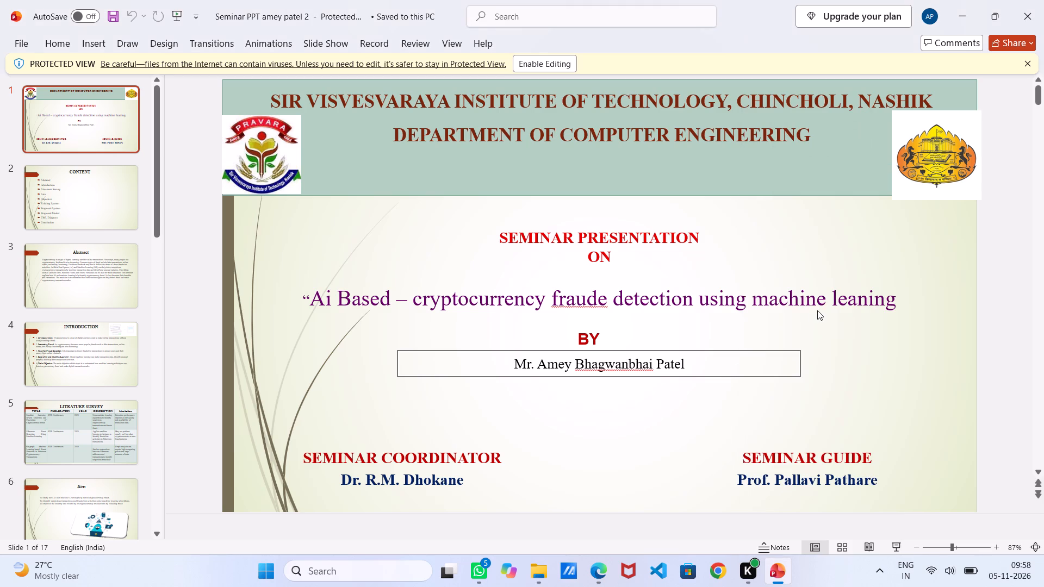
Go to the UML Diagram on slide 11, check the available design, drawing and home commands, and open the presentation's file information.
scroll(818, 310, down, 6)
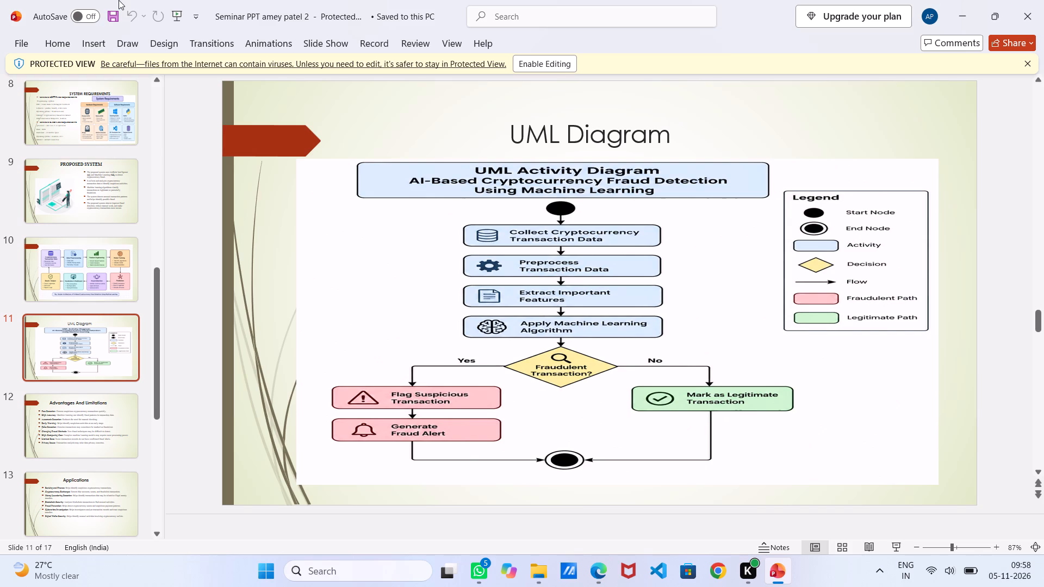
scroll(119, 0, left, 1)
click(174, 43)
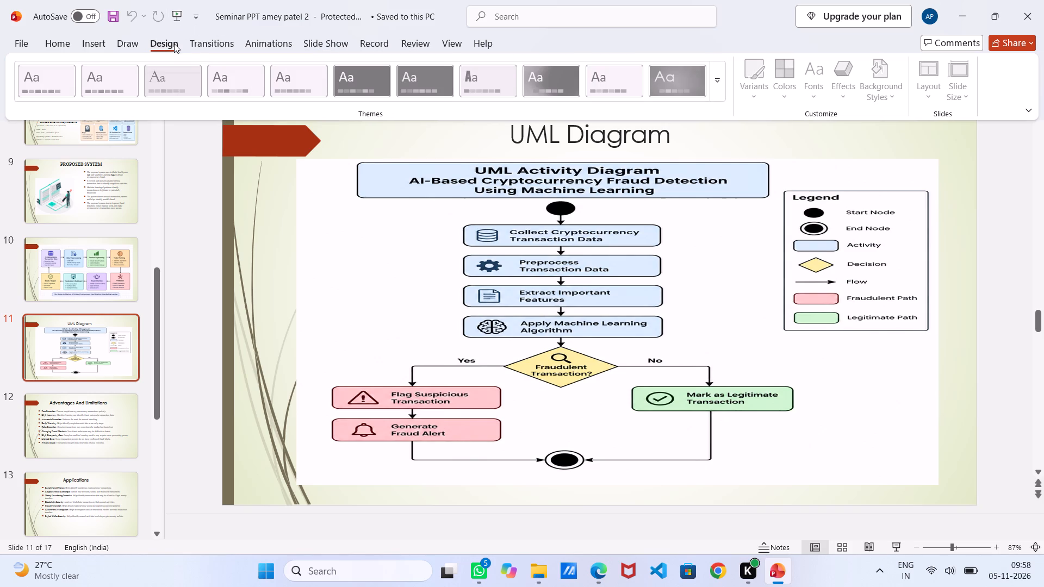
click(135, 44)
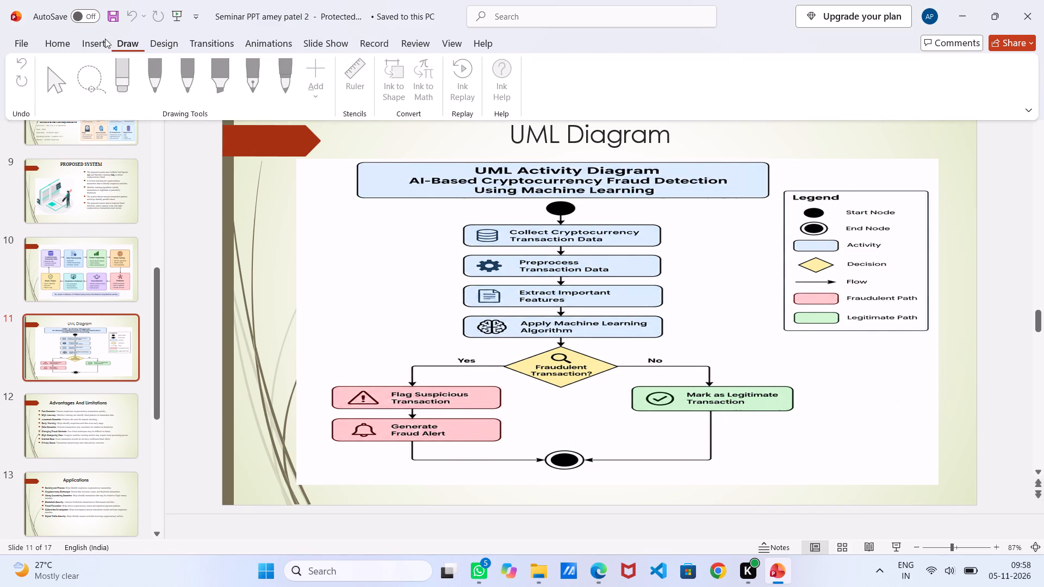
click(90, 39)
click(63, 42)
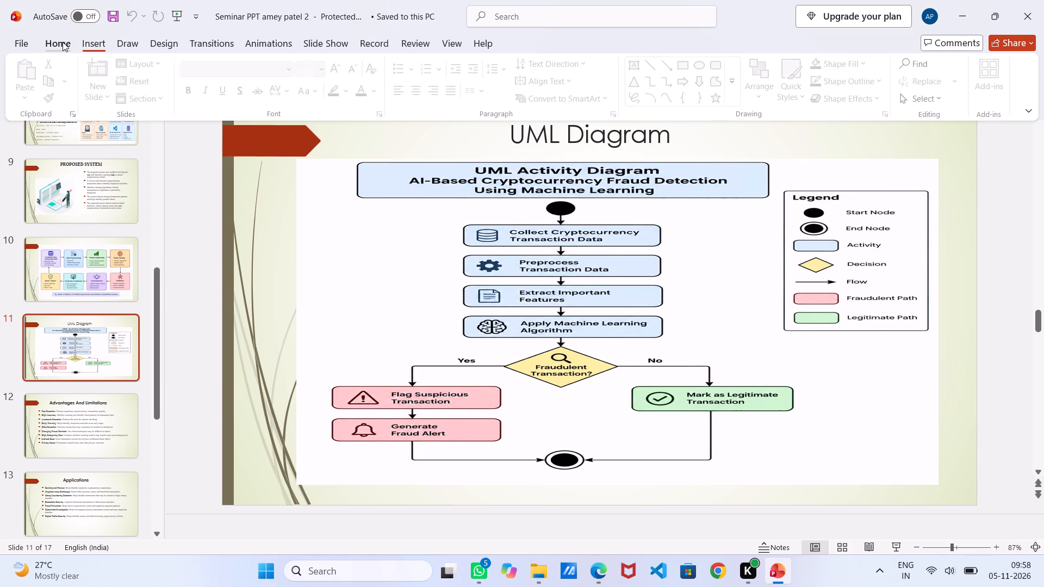
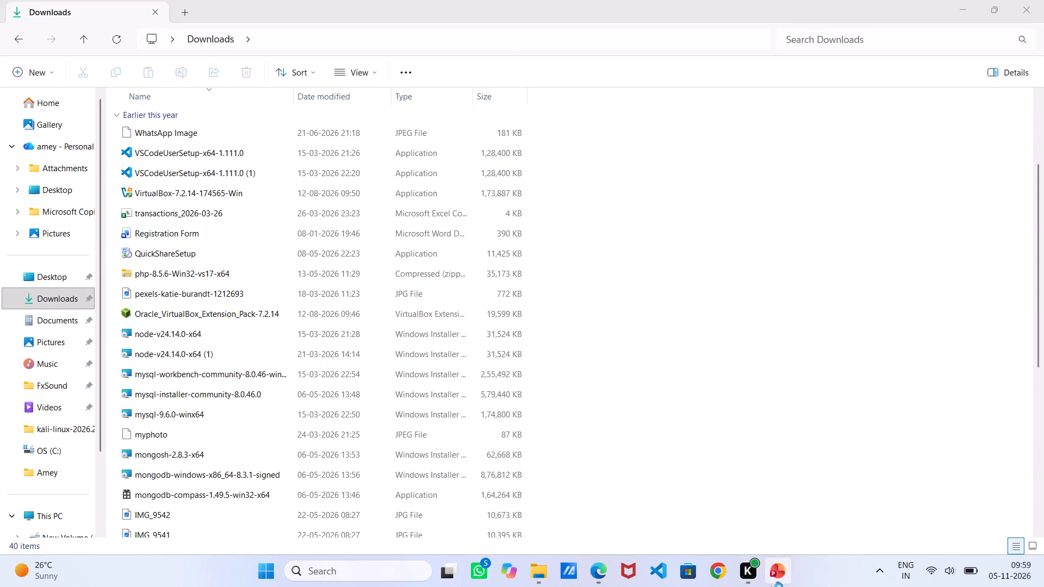
Switch to the seminar presentation in PowerPoint and enable editing of the protected file.
click(771, 586)
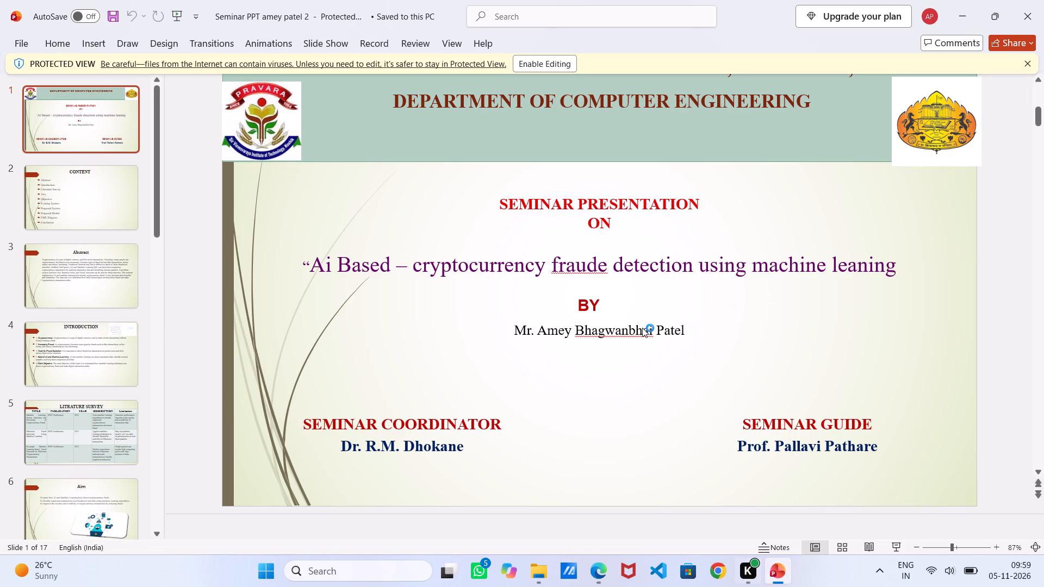
right_click(642, 328)
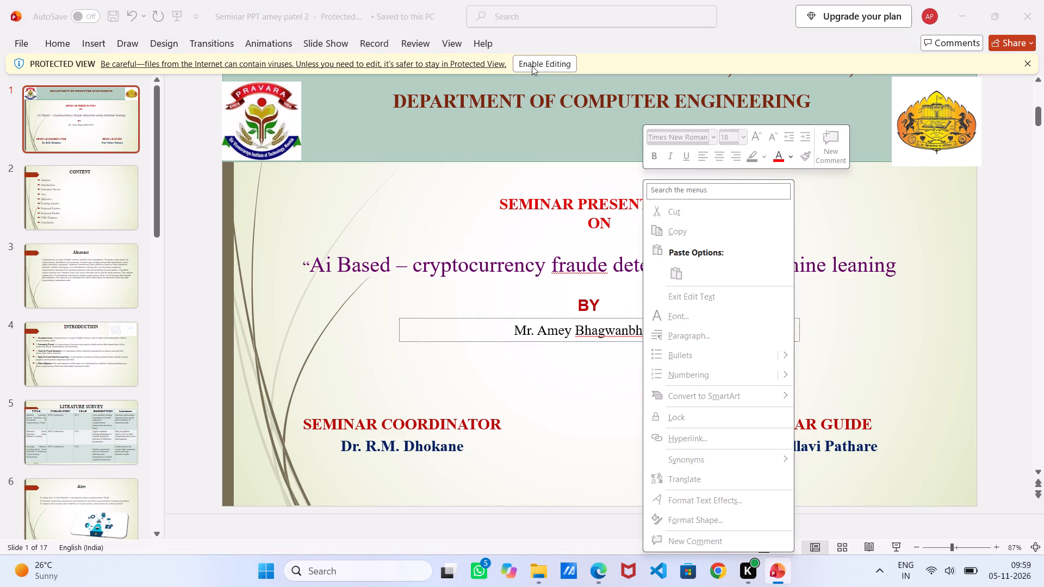
click(532, 66)
click(532, 66)
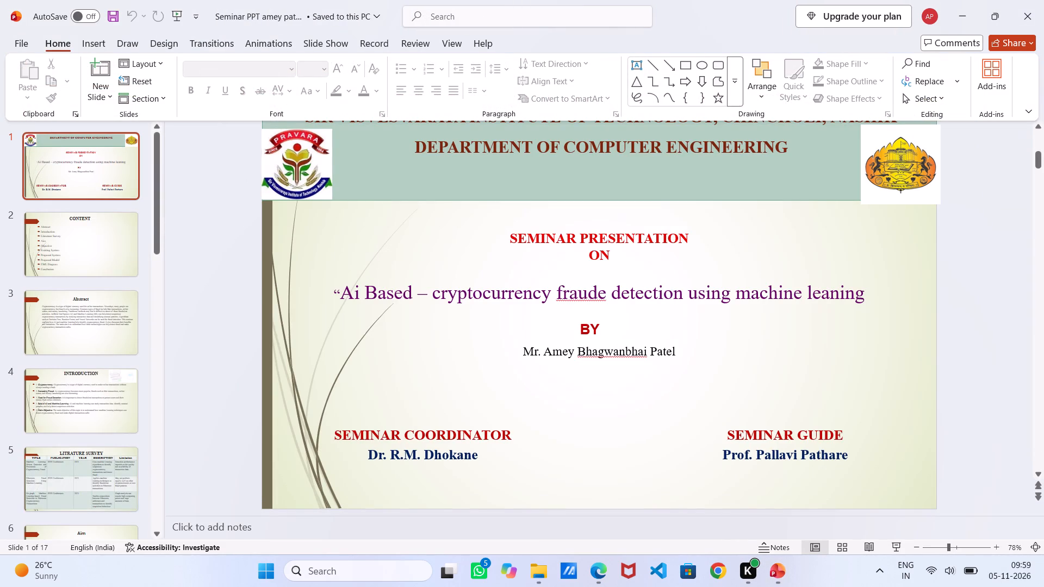
Go through the slides to slide 10 and cut both the system architecture picture and the older diagram picture beneath it.
scroll(618, 251, down, 2)
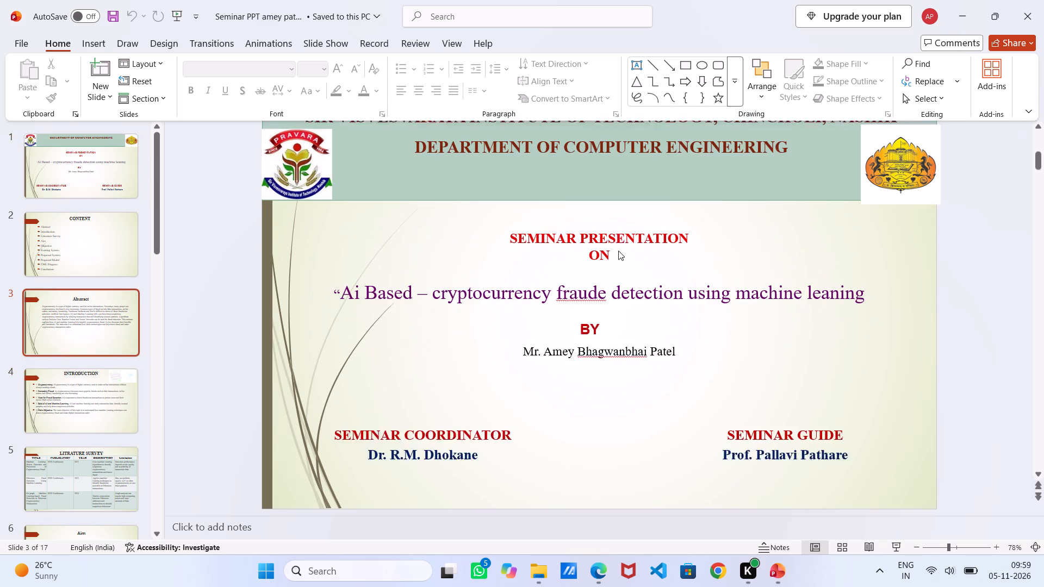
scroll(618, 251, down, 1)
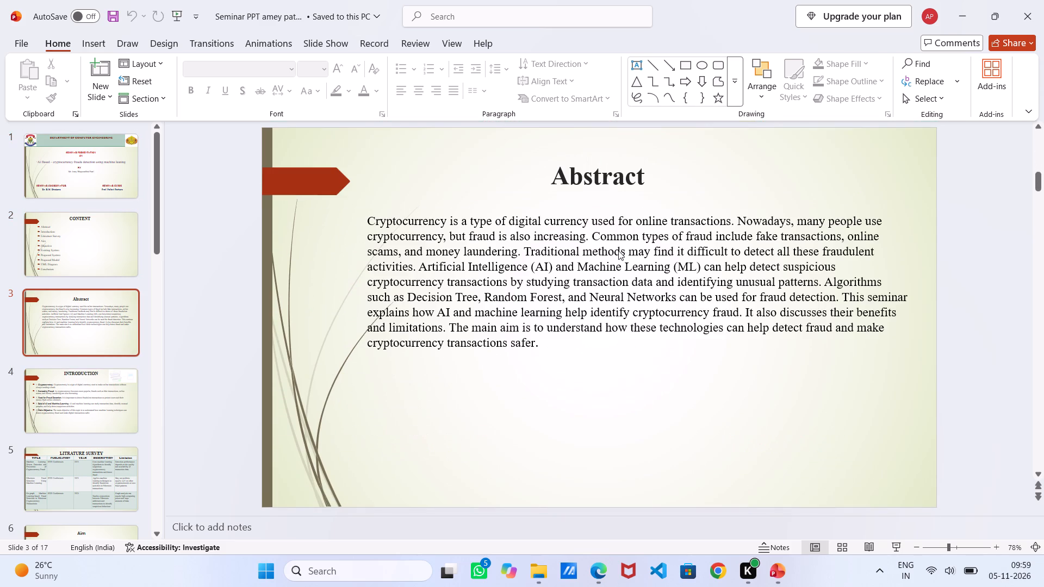
scroll(618, 251, down, 2)
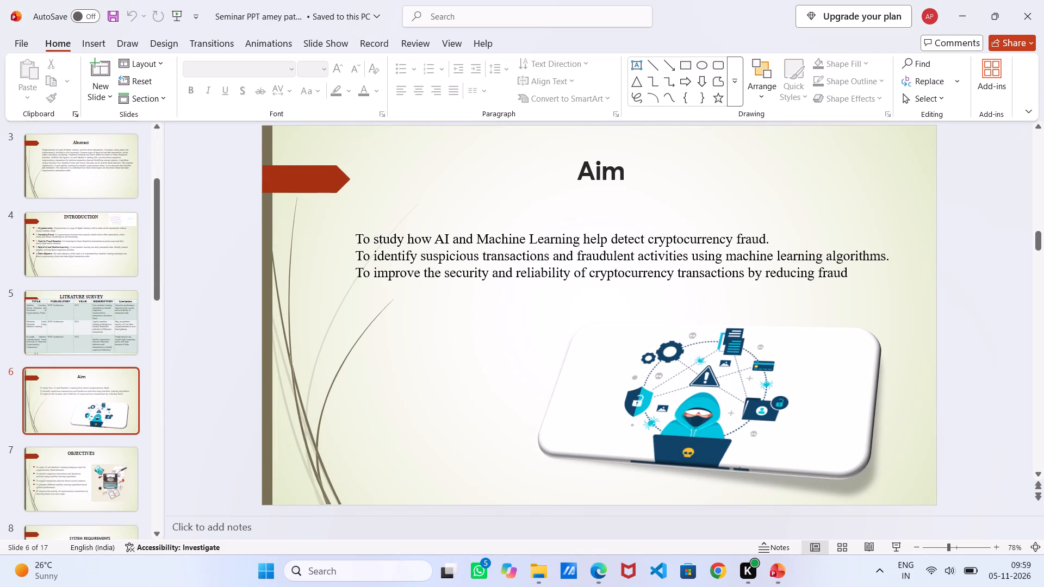
scroll(618, 251, down, 2)
scroll(618, 251, up, 1)
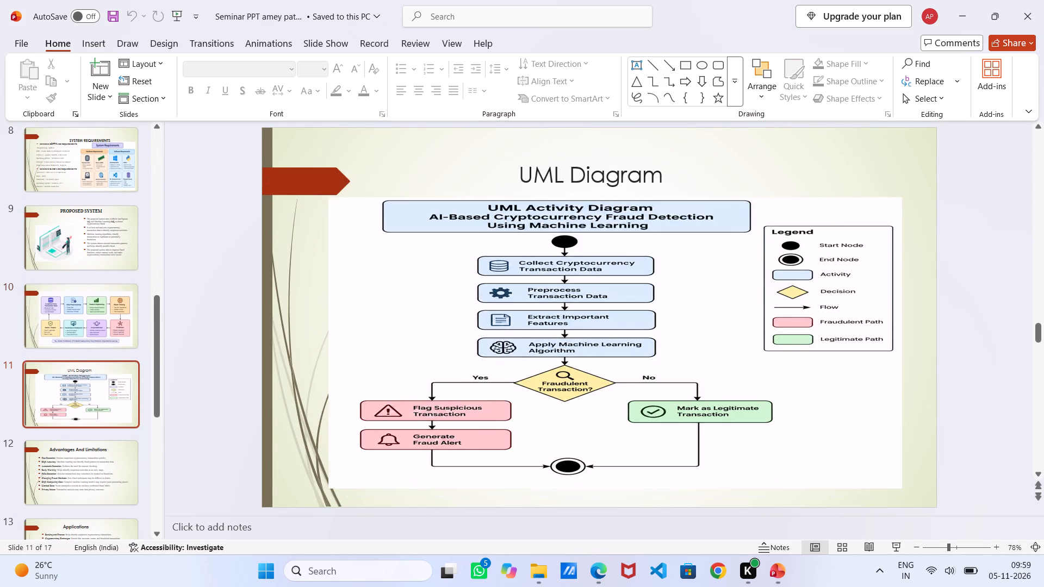
scroll(618, 251, up, 1)
scroll(618, 251, down, 1)
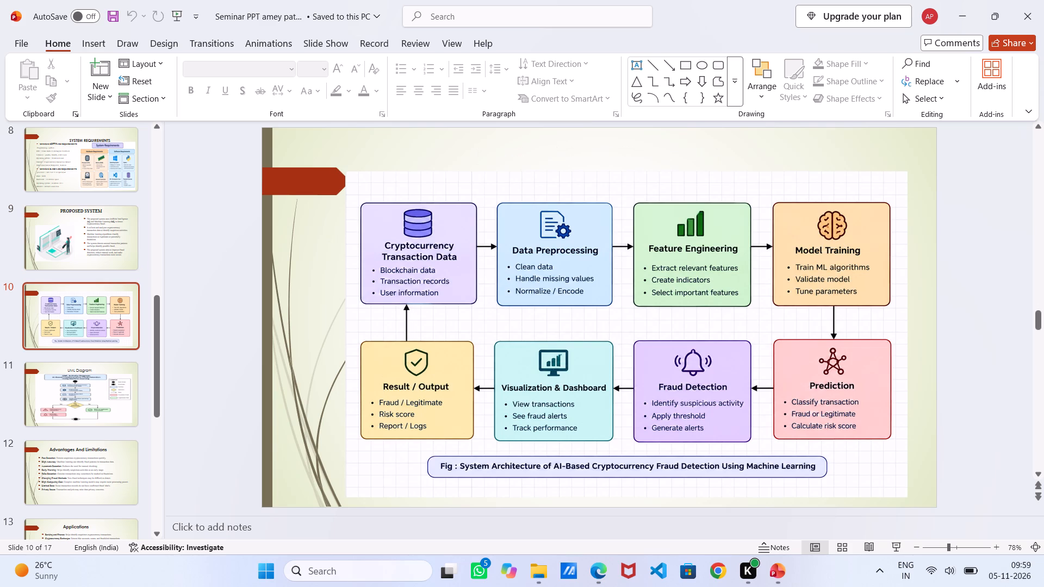
right_click(606, 260)
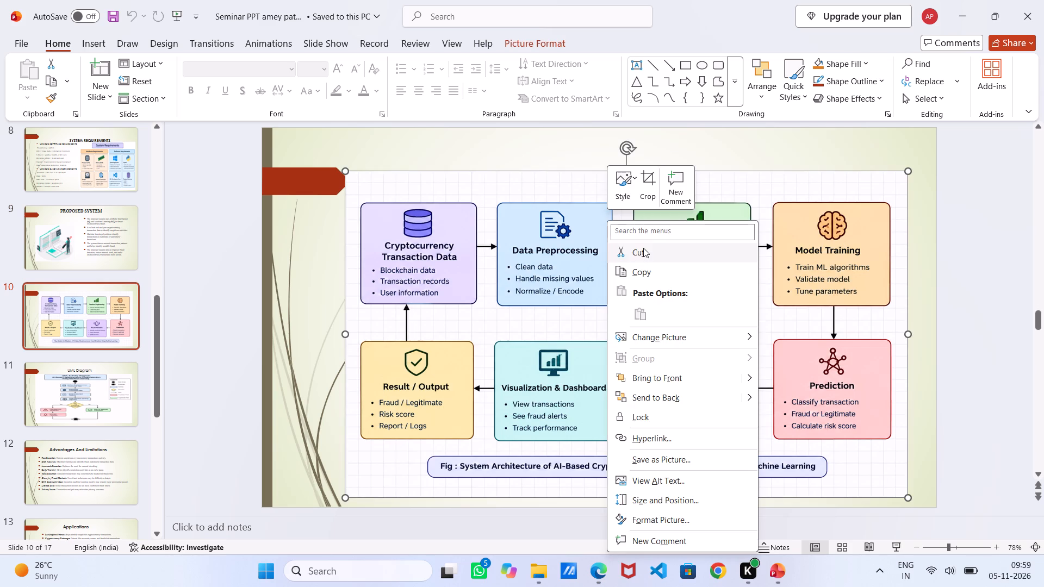
click(644, 247)
right_click(644, 247)
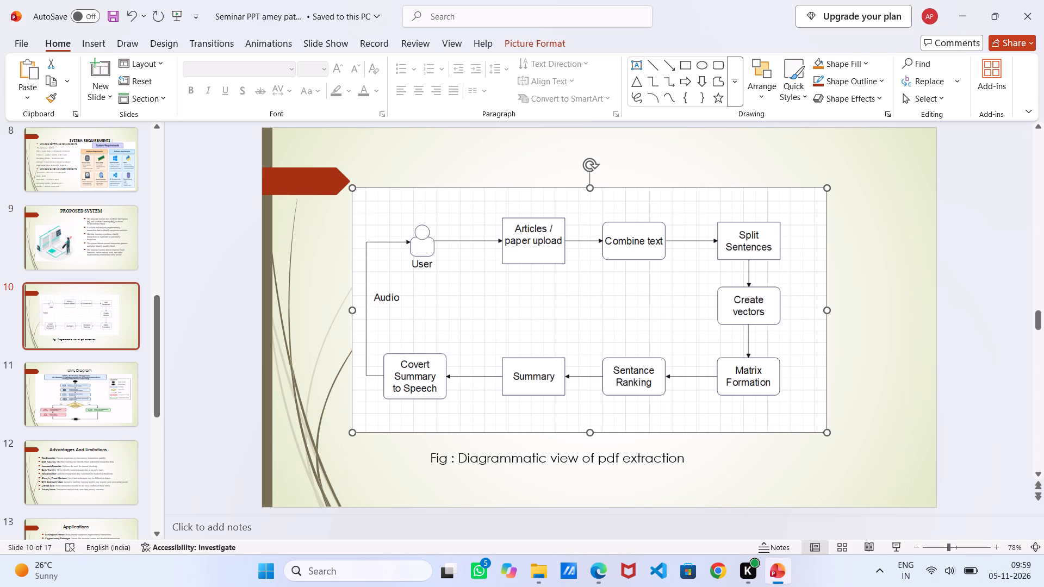
click(667, 246)
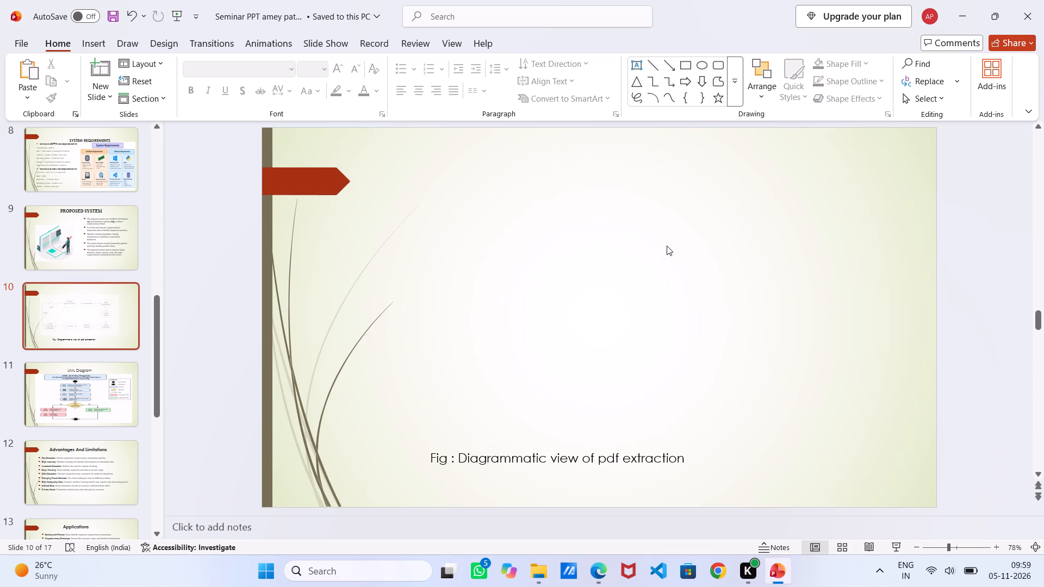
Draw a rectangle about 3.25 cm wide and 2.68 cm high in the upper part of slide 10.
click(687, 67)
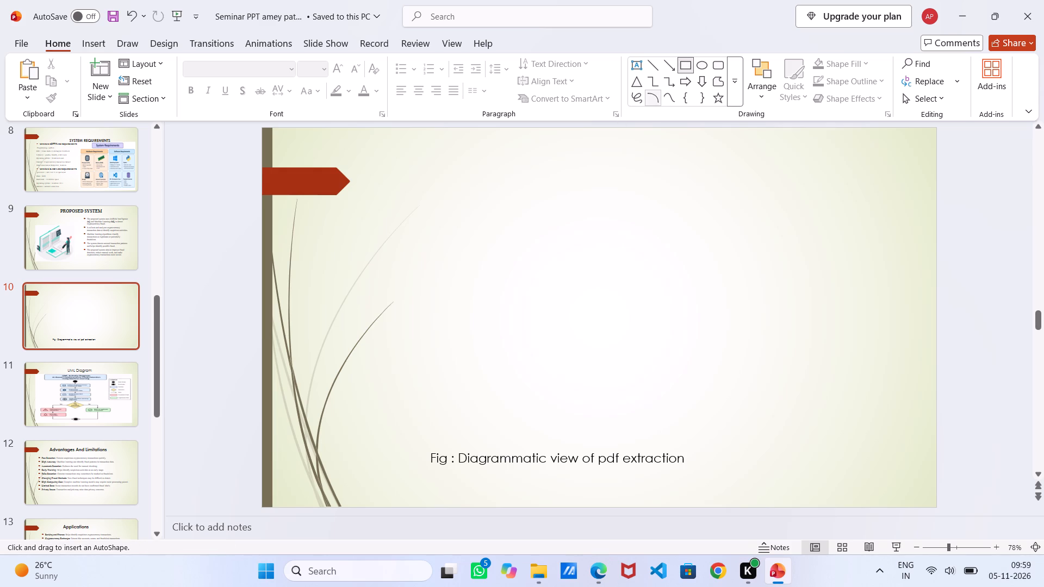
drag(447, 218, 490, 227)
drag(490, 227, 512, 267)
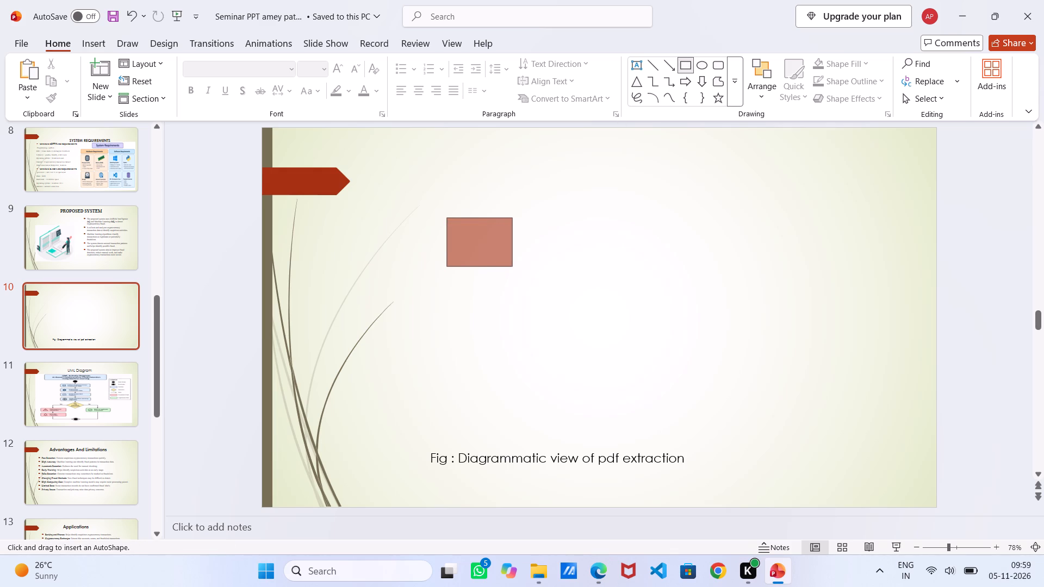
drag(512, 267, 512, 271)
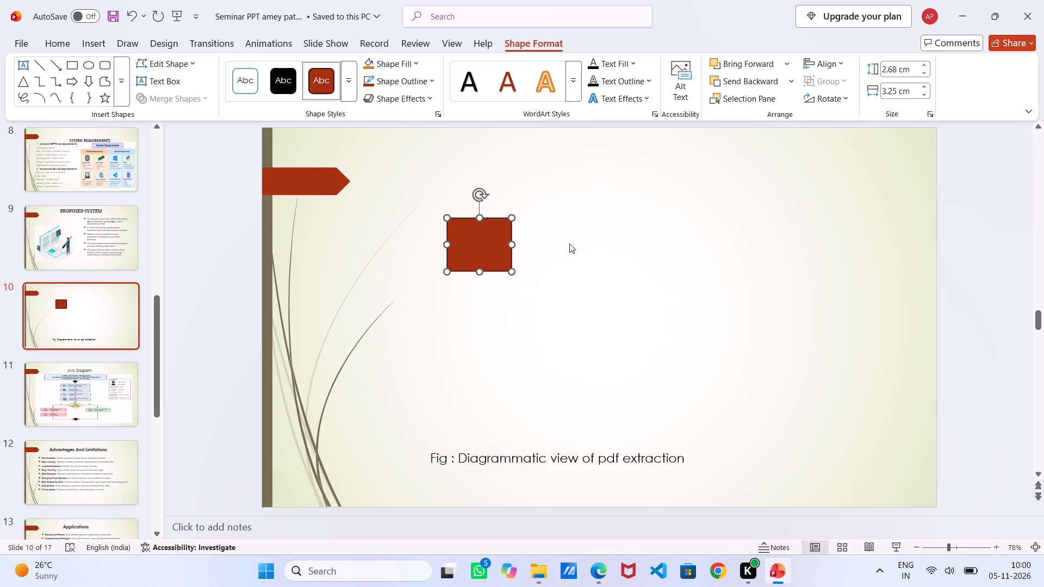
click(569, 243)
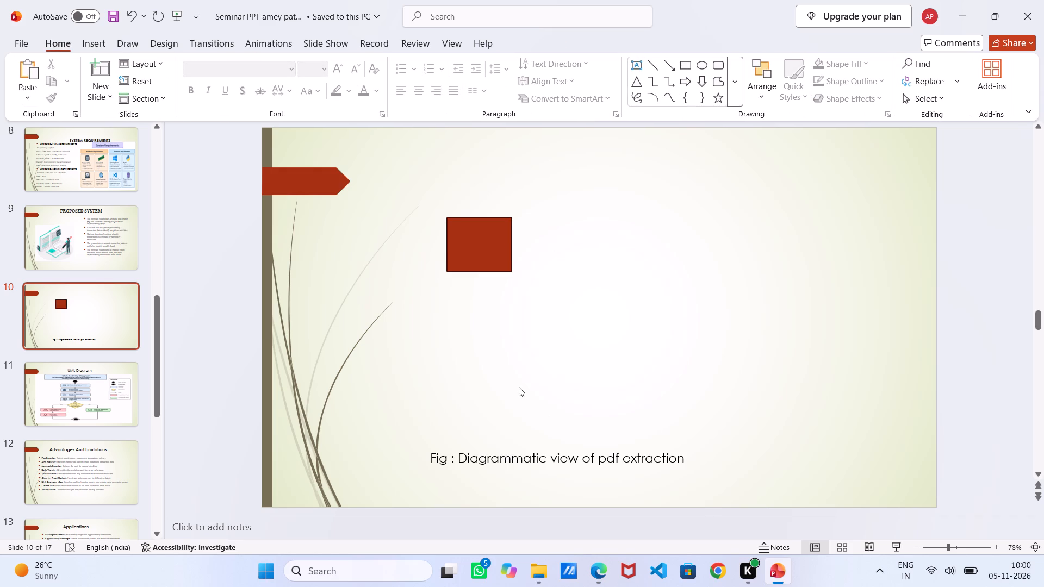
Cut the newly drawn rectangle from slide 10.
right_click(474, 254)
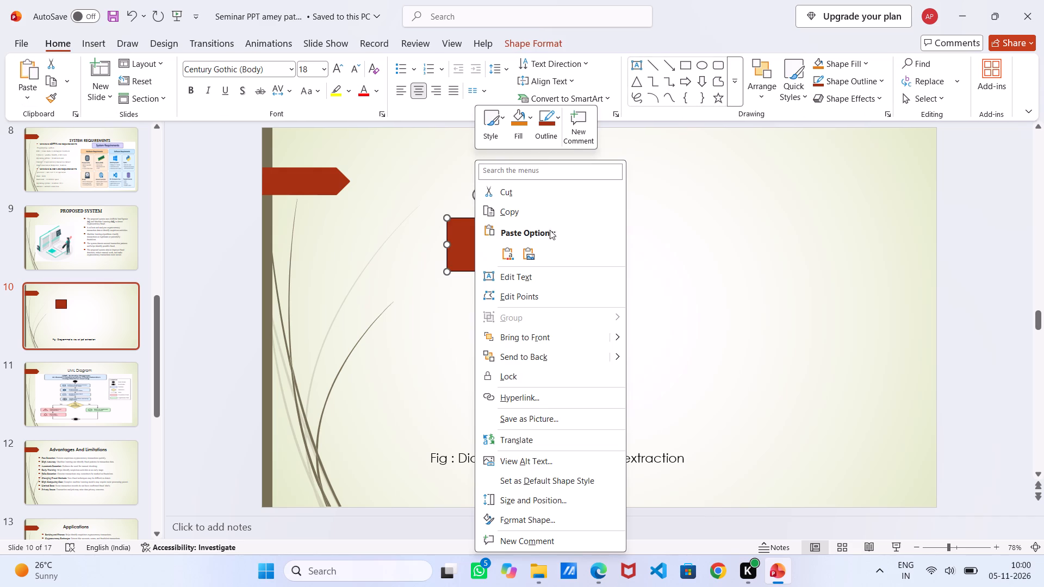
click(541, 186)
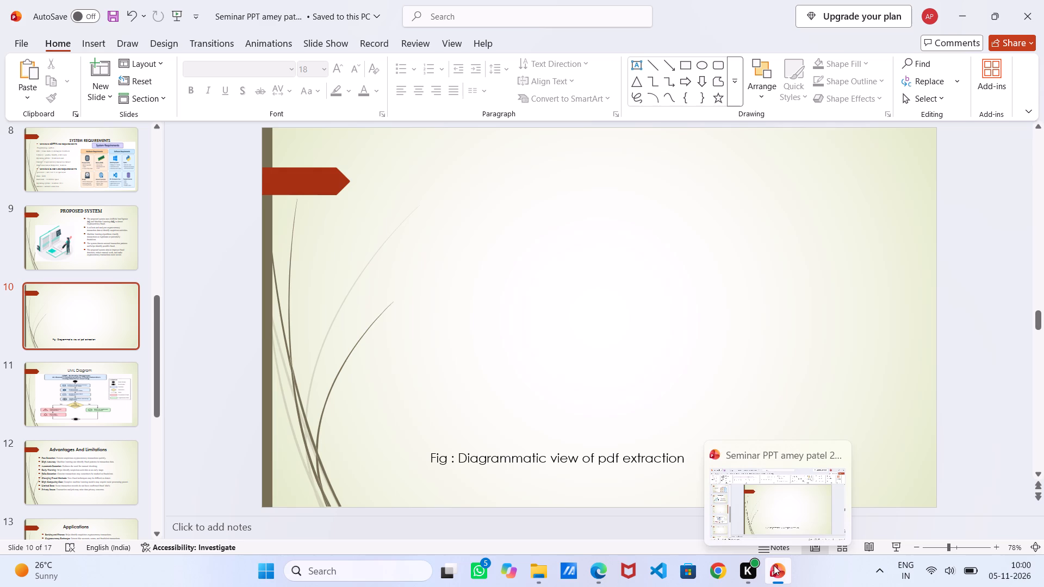
click(711, 567)
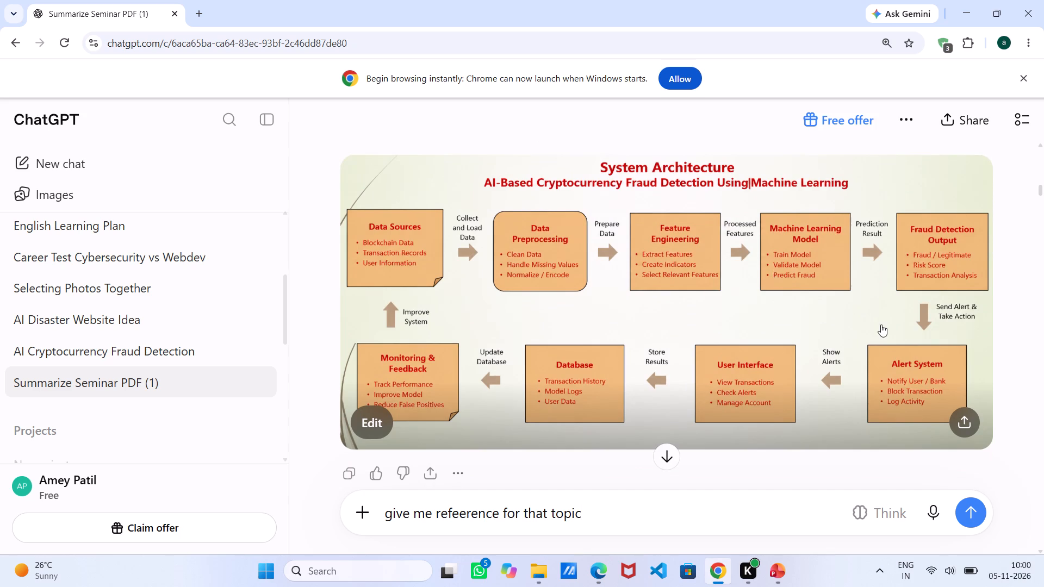
Copy the generated System Architecture image from the ChatGPT conversation and paste it onto slide 10 in PowerPoint.
right_click(899, 314)
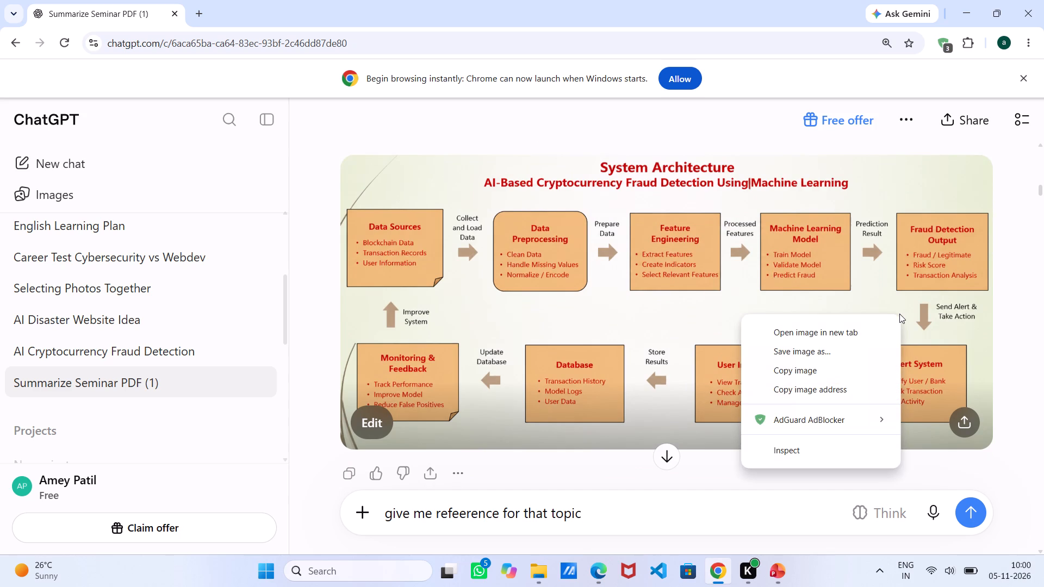
click(889, 376)
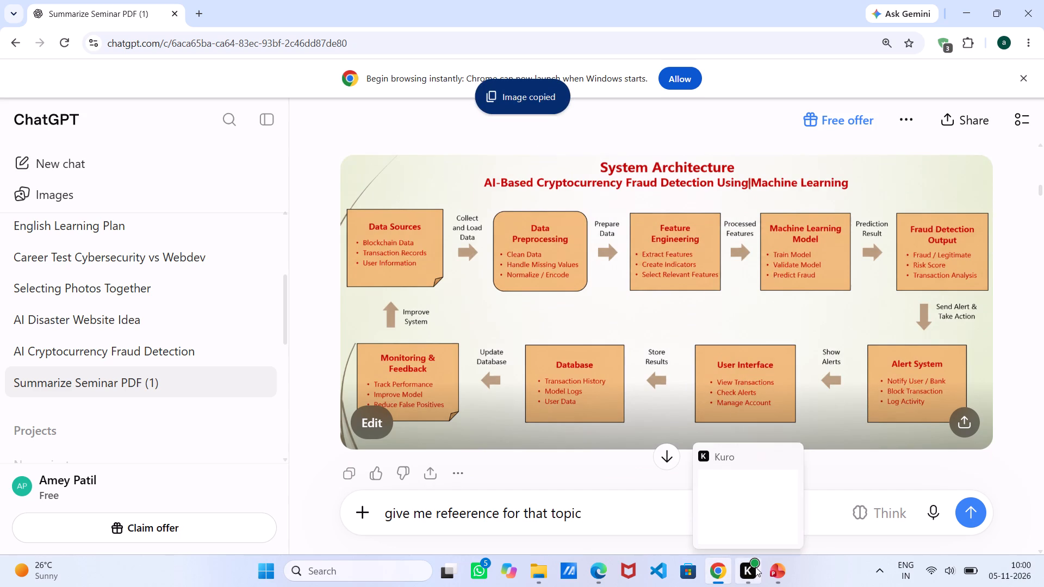
click(775, 560)
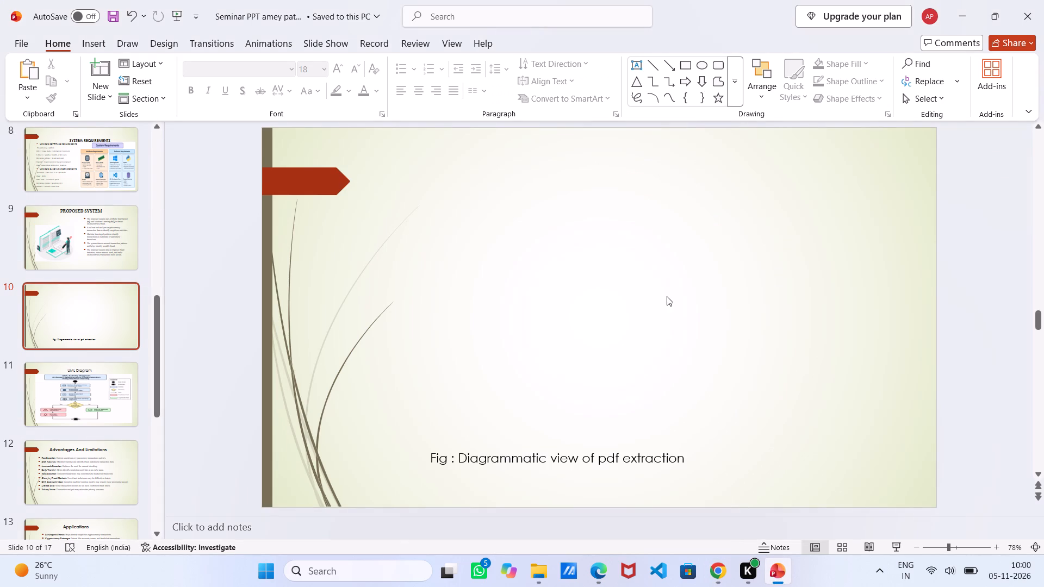
right_click(666, 297)
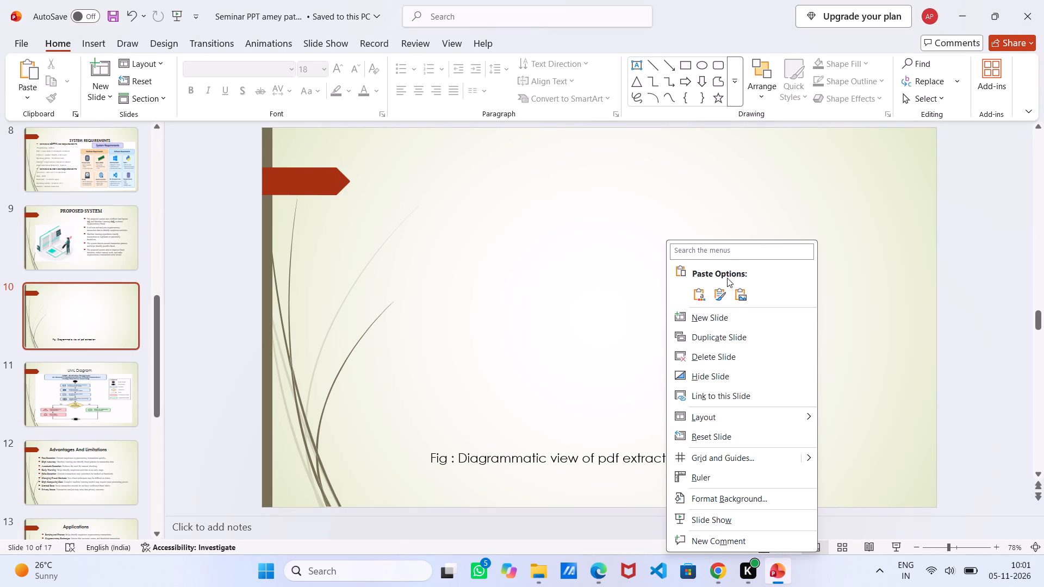
click(718, 293)
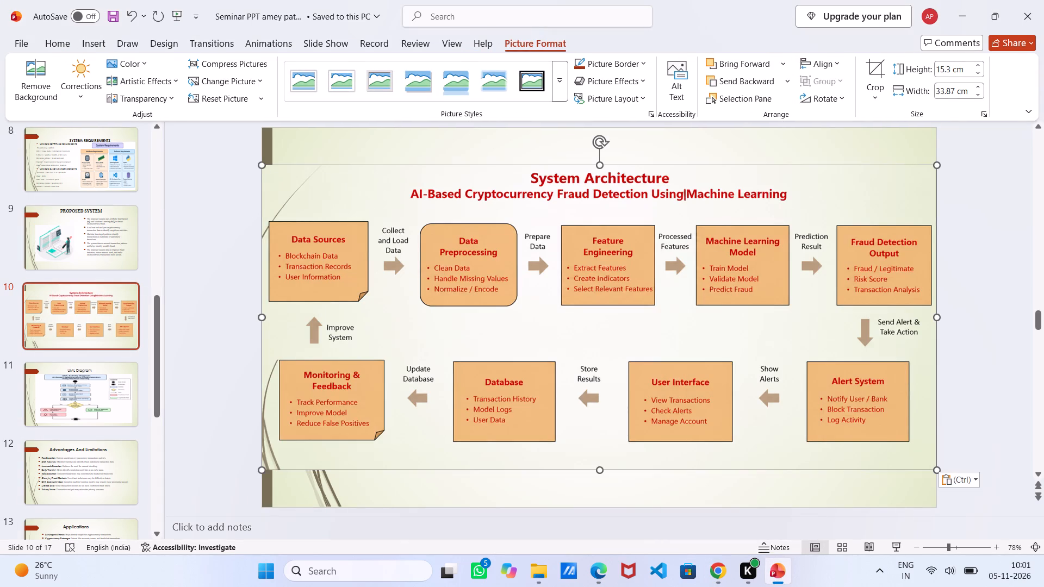
Shrink the system architecture picture to about 33.69 cm by 15.22 cm and move it down to slide 10's bottom edge.
drag(264, 168, 271, 127)
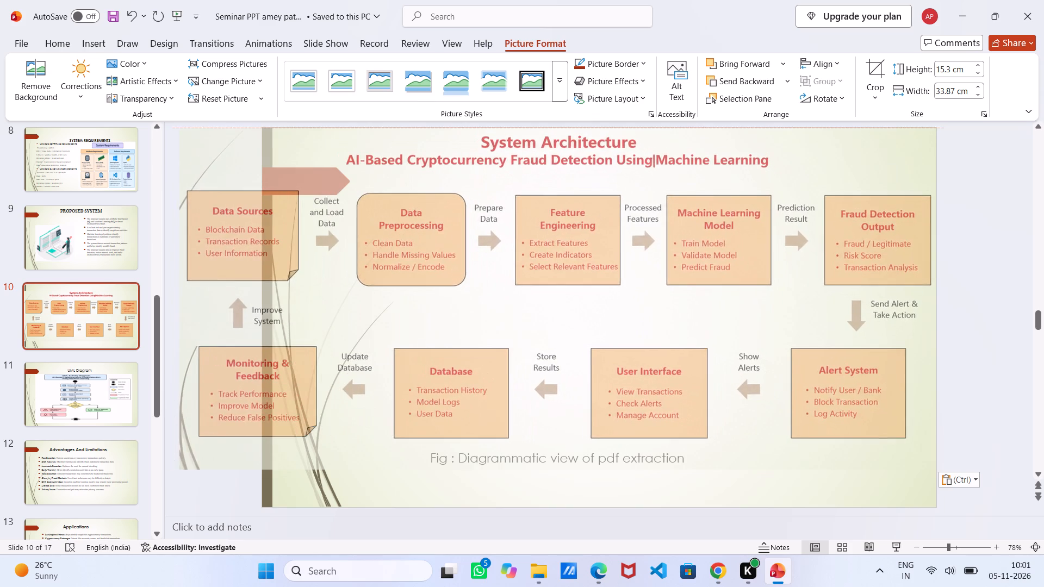
drag(271, 127, 450, 167)
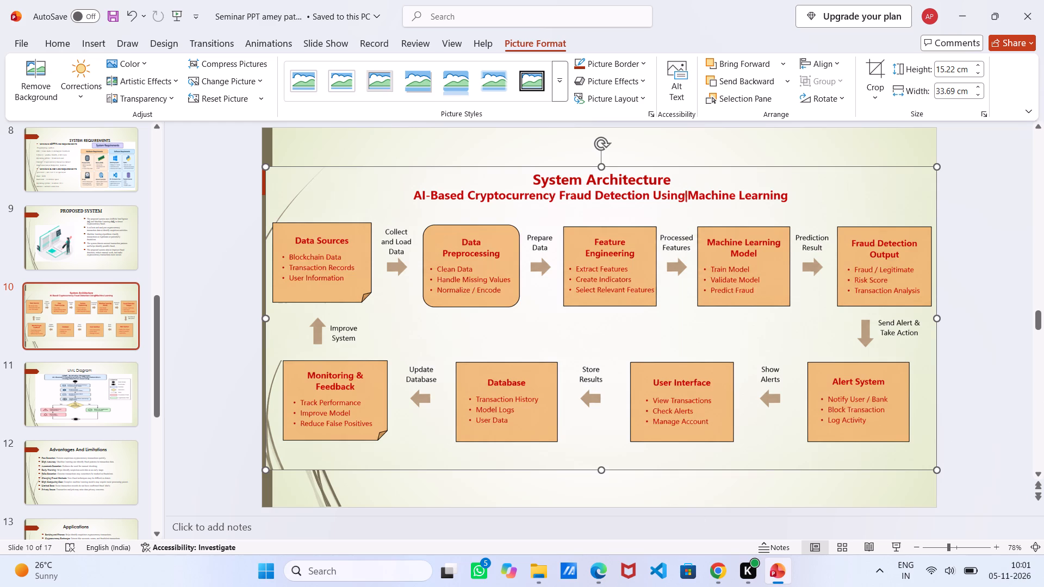
right_drag(610, 473, 618, 520)
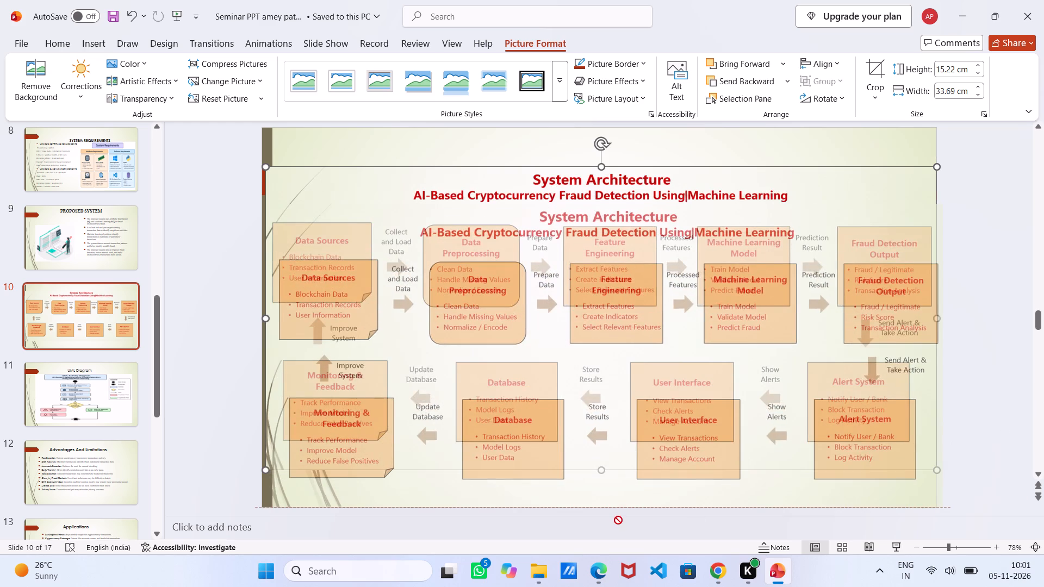
right_drag(618, 520, 607, 539)
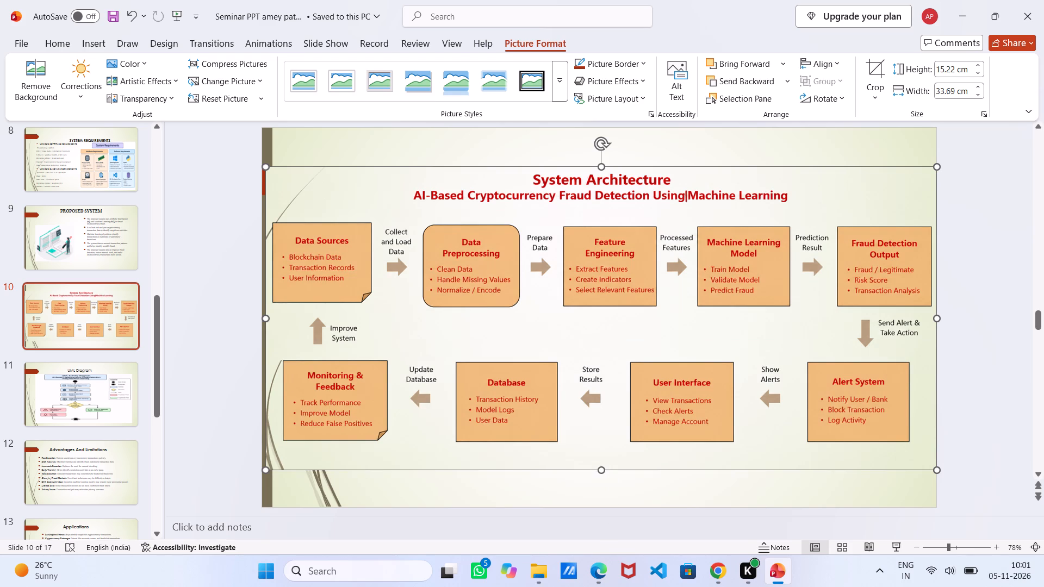
drag(596, 467, 595, 468)
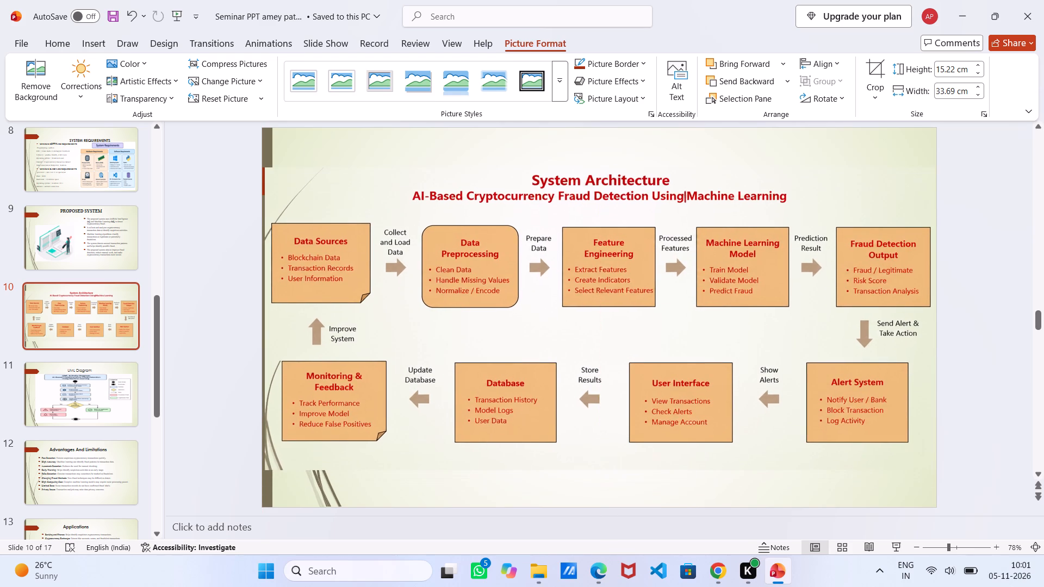
drag(595, 468, 597, 514)
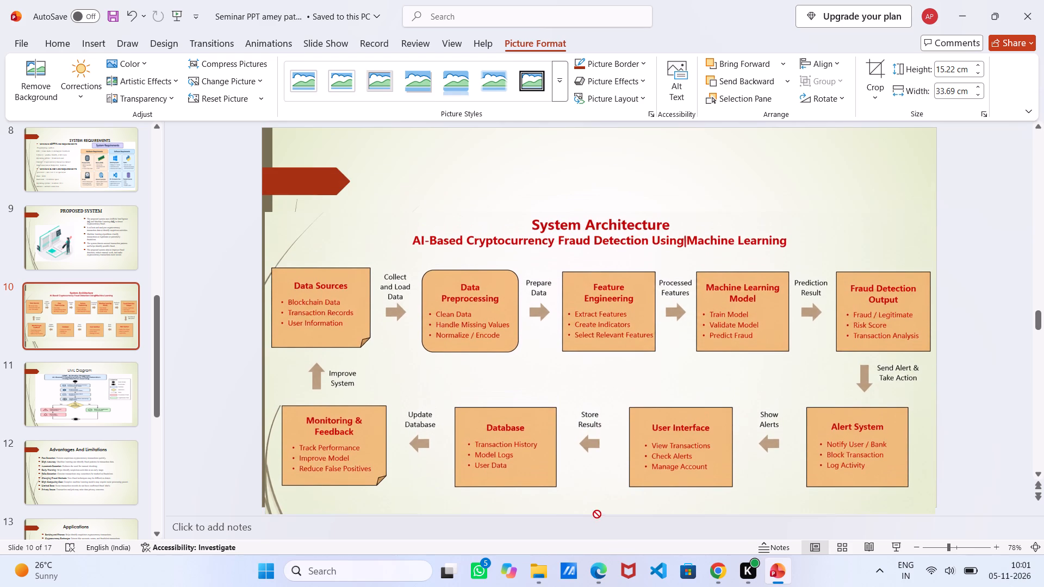
drag(597, 514, 598, 506)
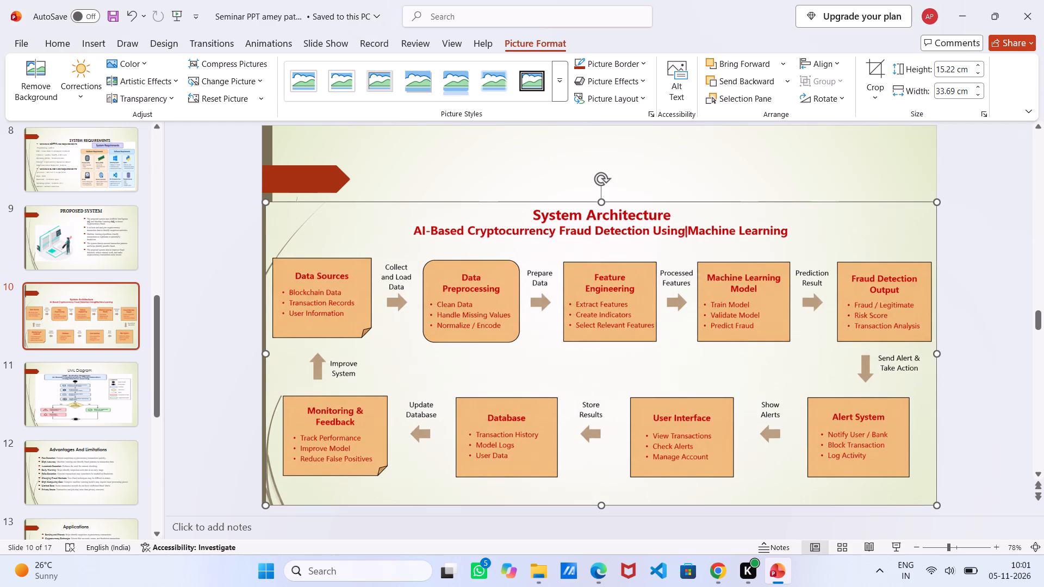
click(774, 216)
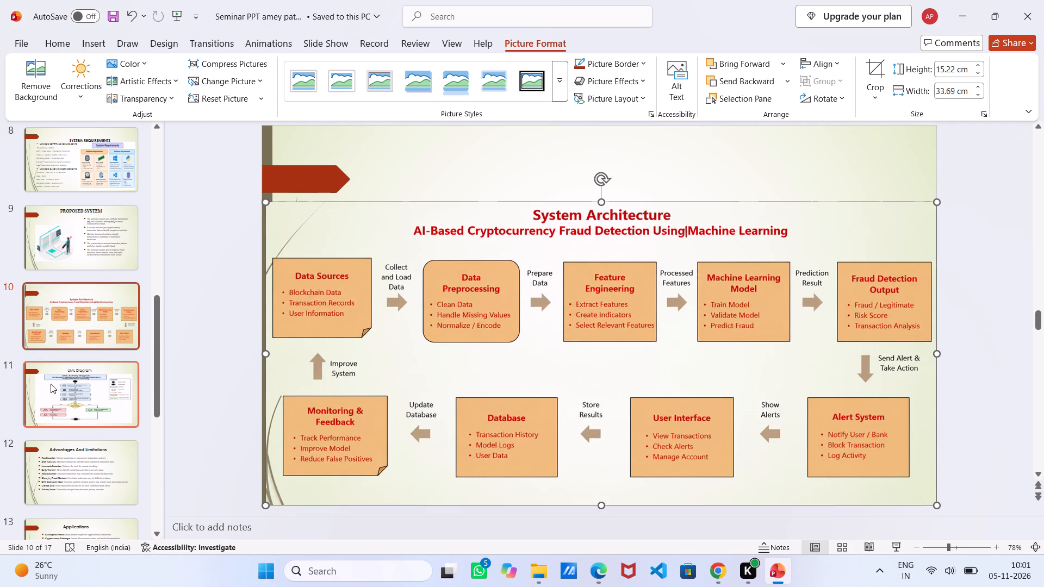
Cut the UML activity diagram and the Android sign-text diagram beneath it from slide 11.
click(69, 384)
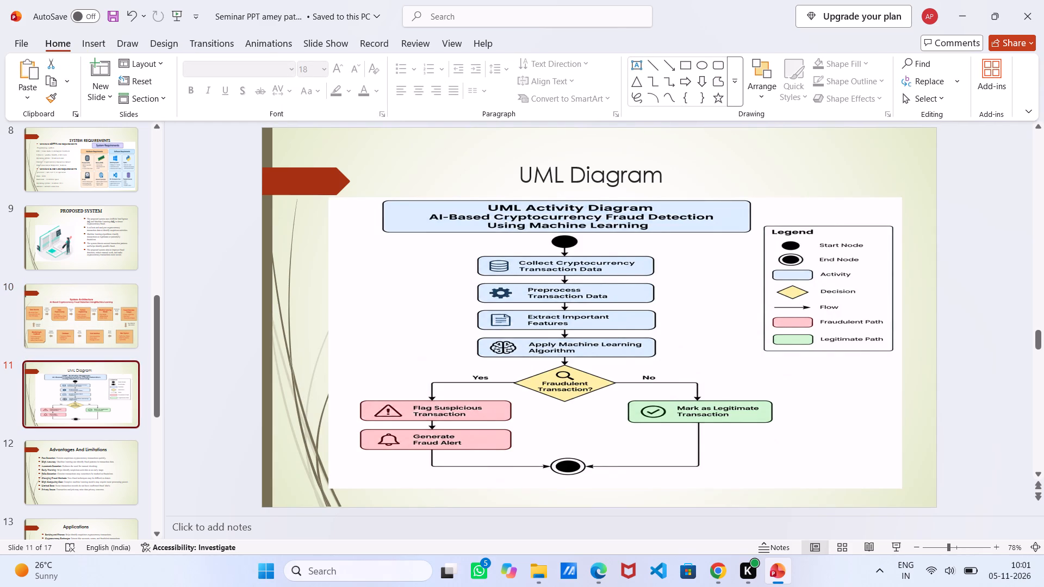
right_click(616, 340)
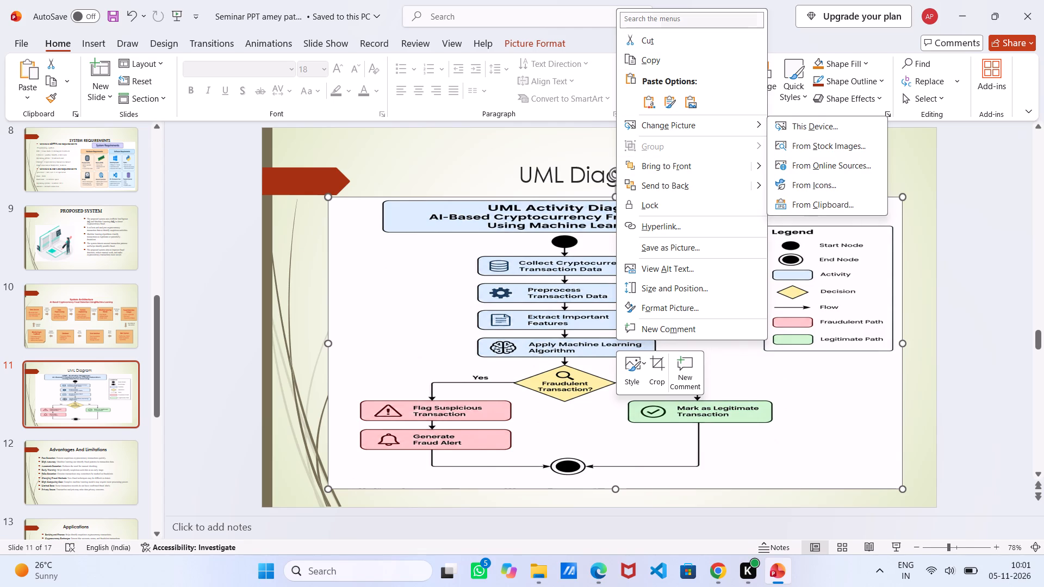
click(662, 43)
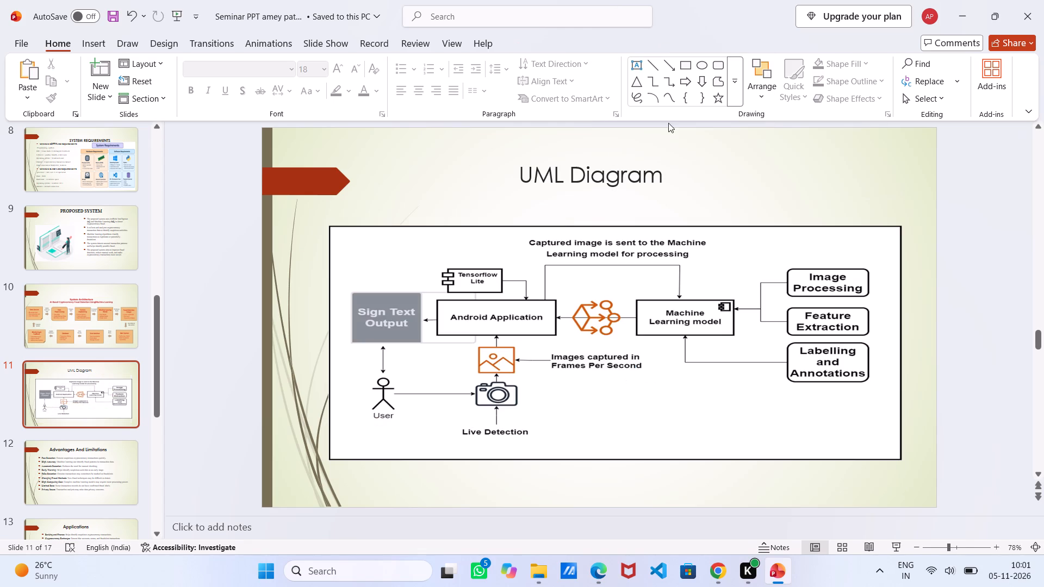
right_click(647, 254)
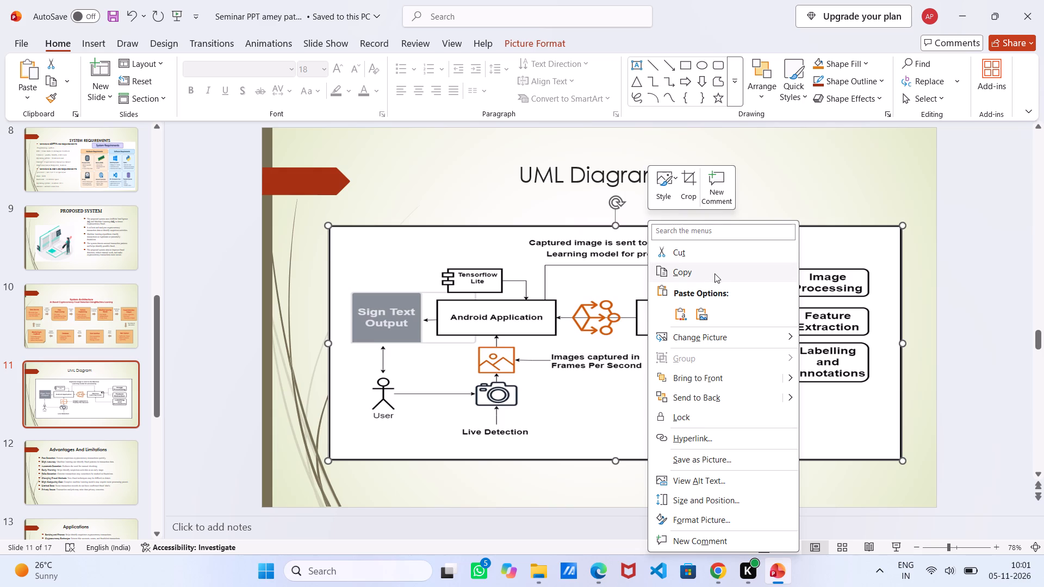
click(714, 259)
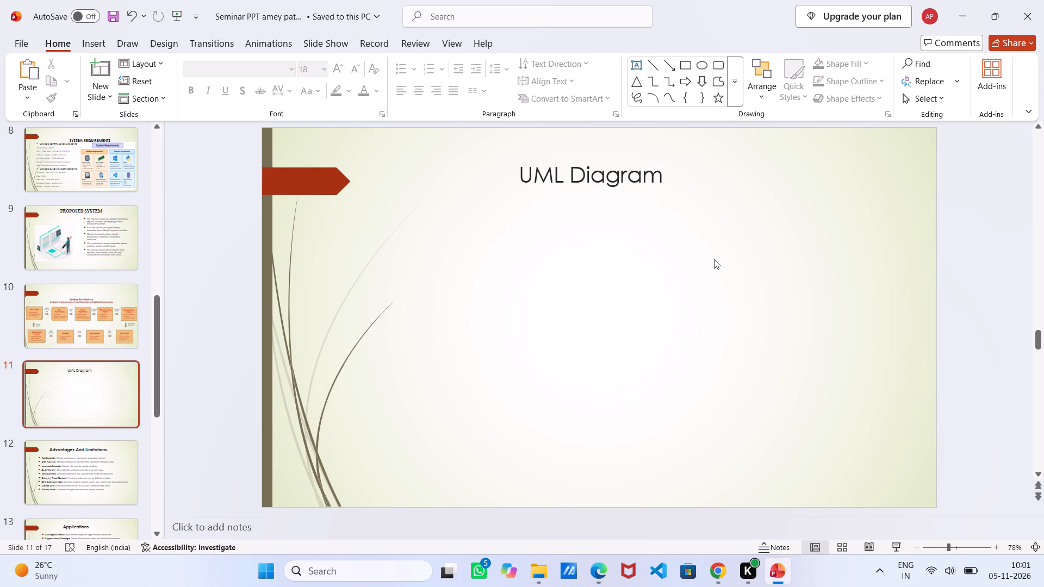
Paste the cut Android sign-text diagram back onto slide 11 as a picture and place a 2.54 cm rounded rectangle over it.
right_click(638, 296)
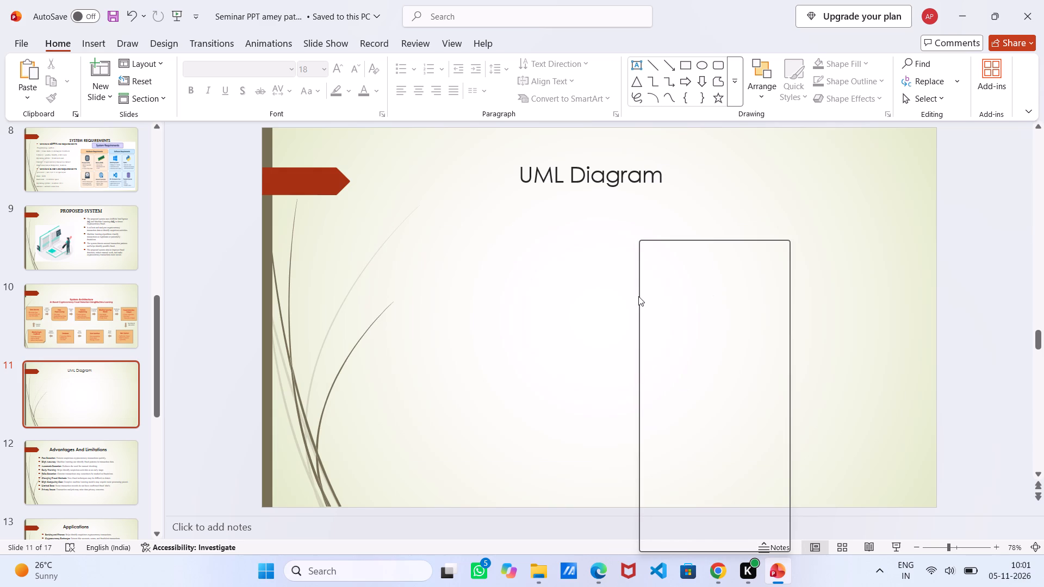
click(805, 258)
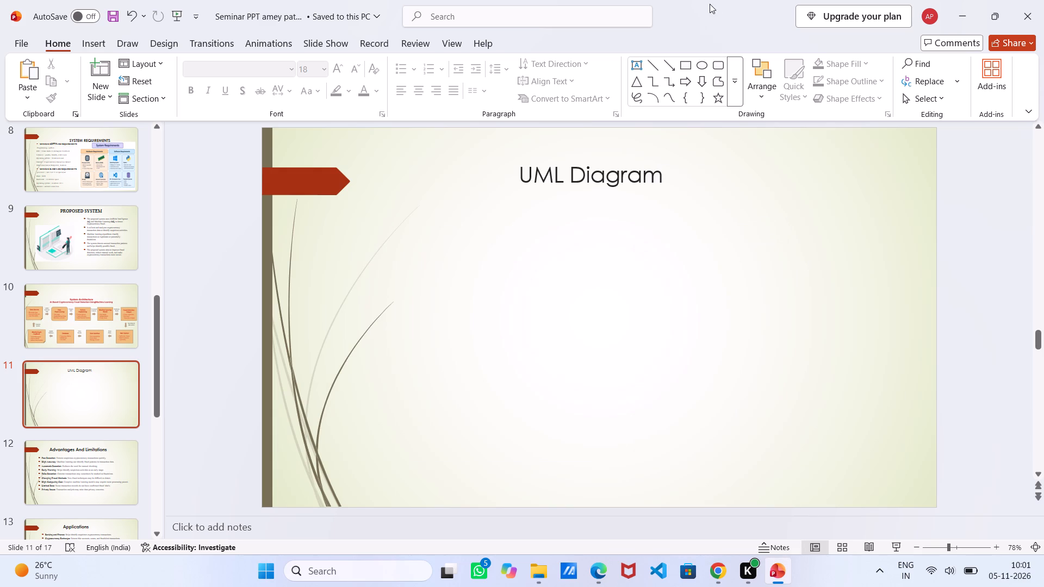
click(718, 60)
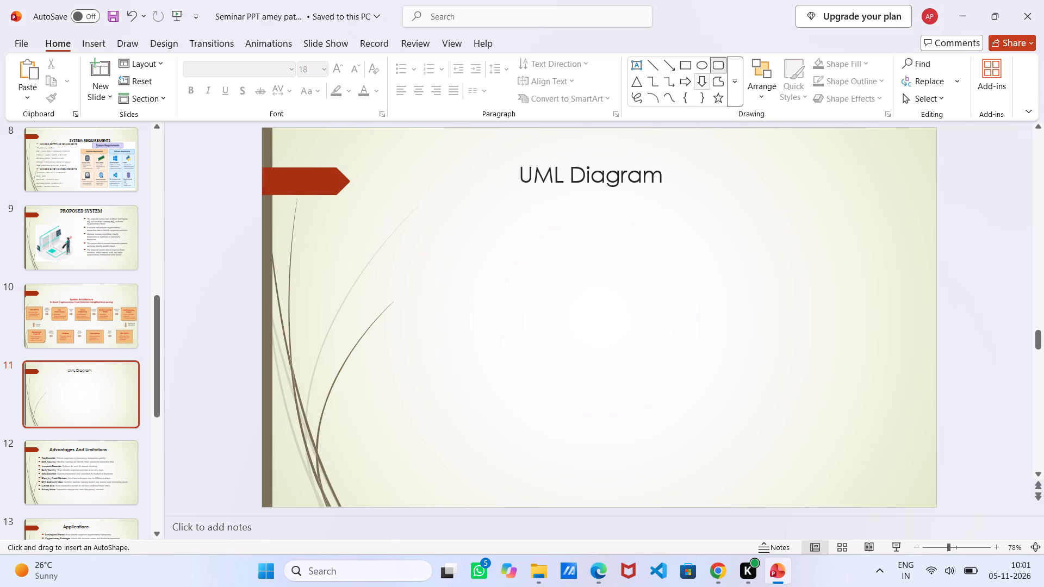
right_click(627, 234)
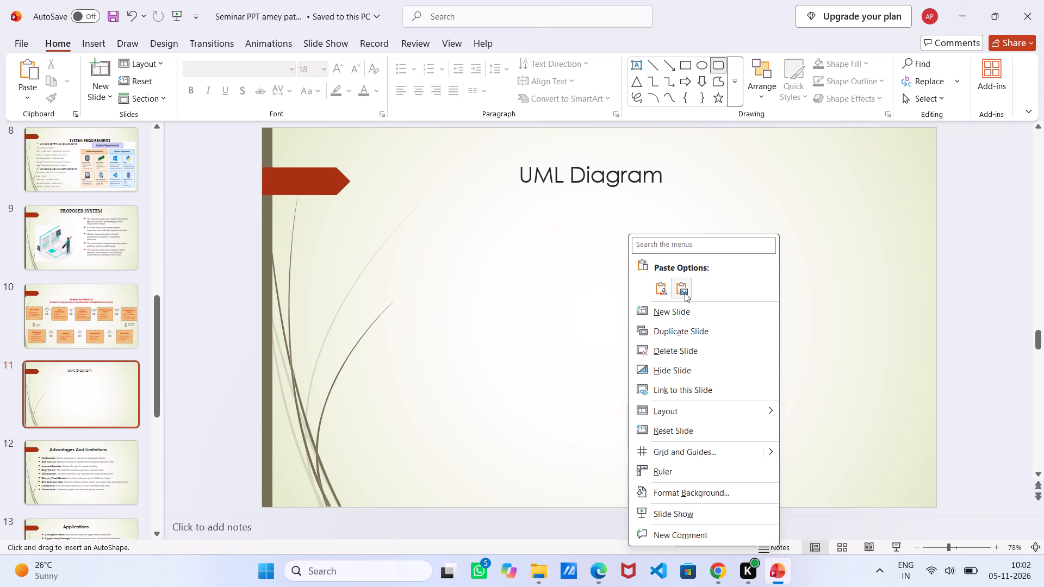
click(673, 293)
click(673, 293)
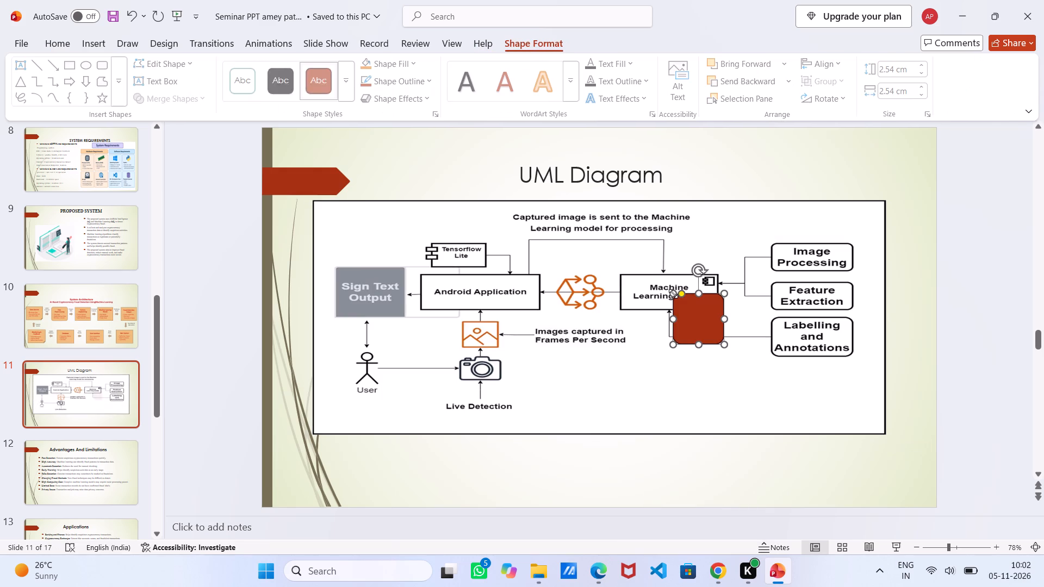
Cut the pasted Android sign-text diagram from slide 11.
right_click(725, 254)
click(754, 253)
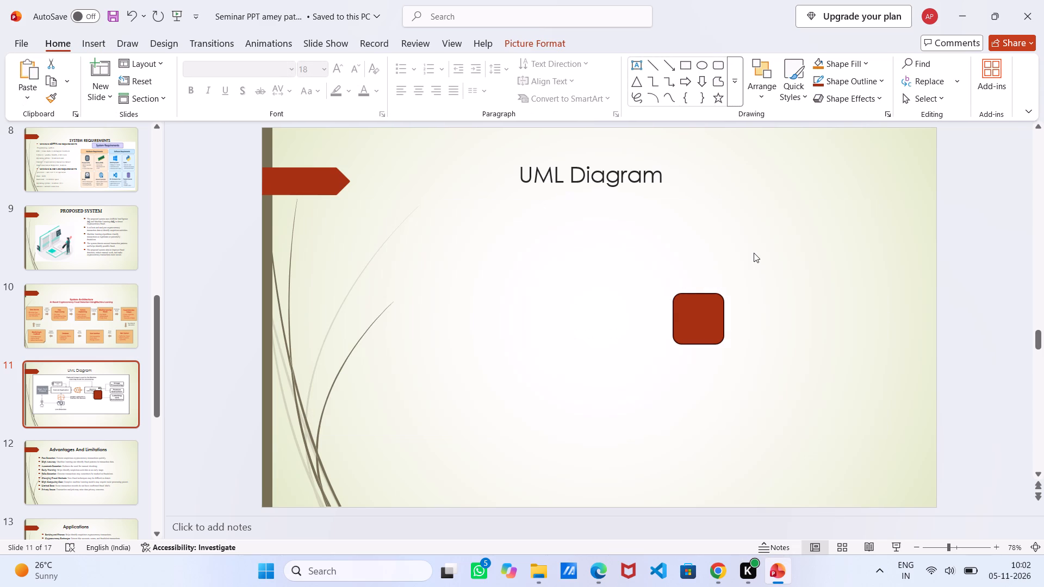
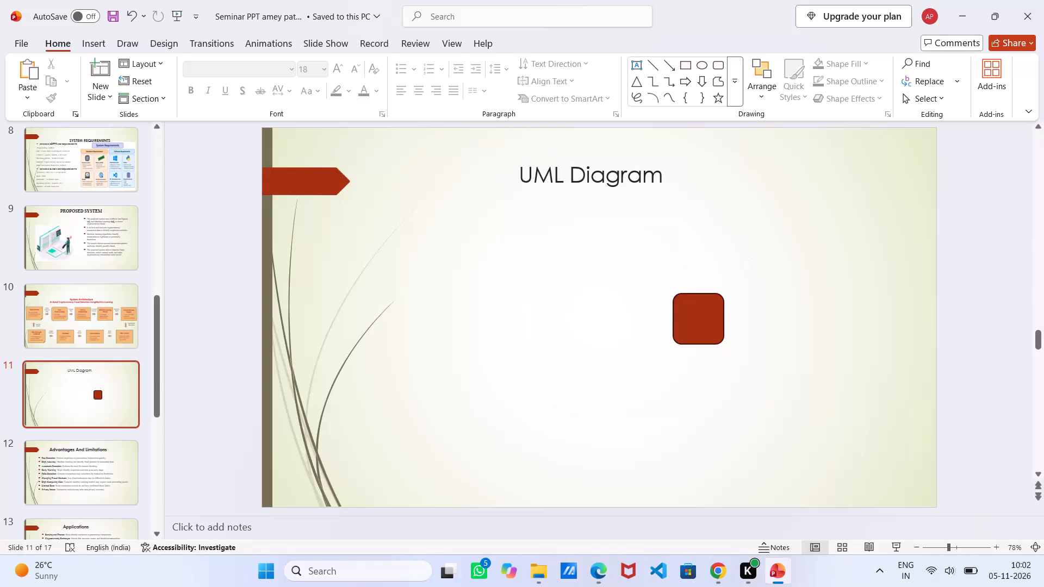
Cut the rounded rectangle from slide 11.
right_click(699, 328)
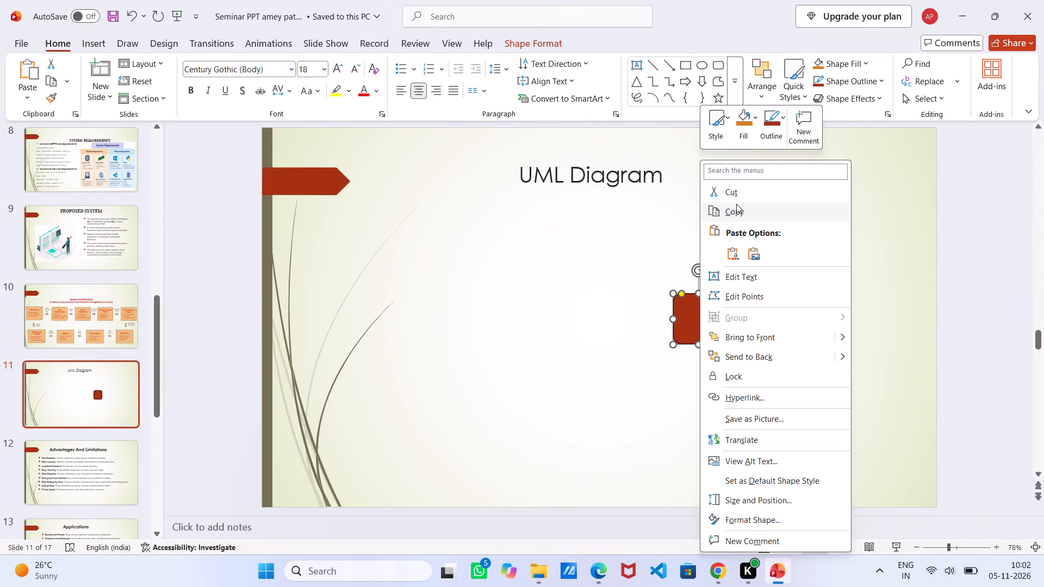
click(736, 198)
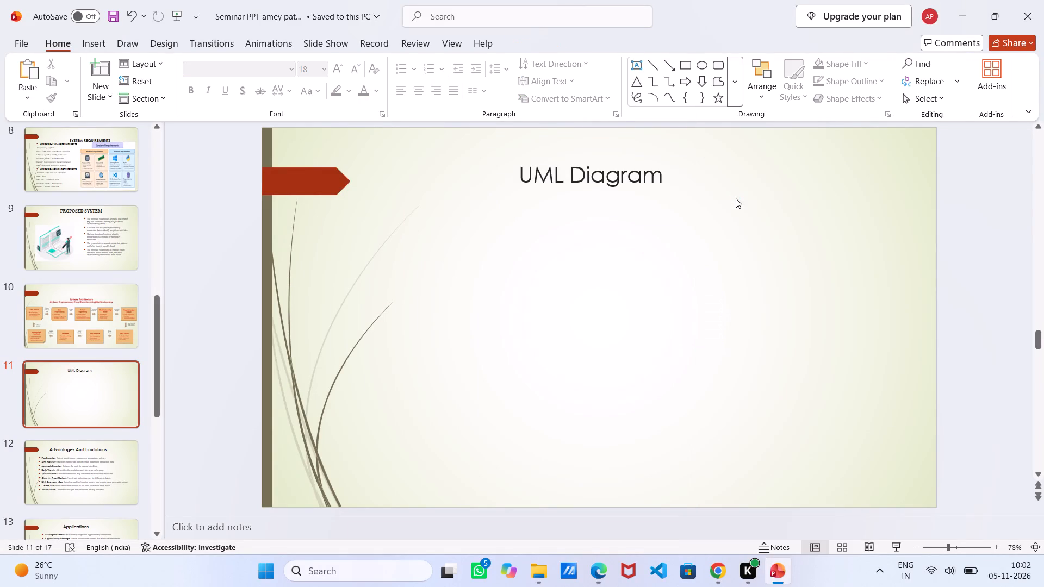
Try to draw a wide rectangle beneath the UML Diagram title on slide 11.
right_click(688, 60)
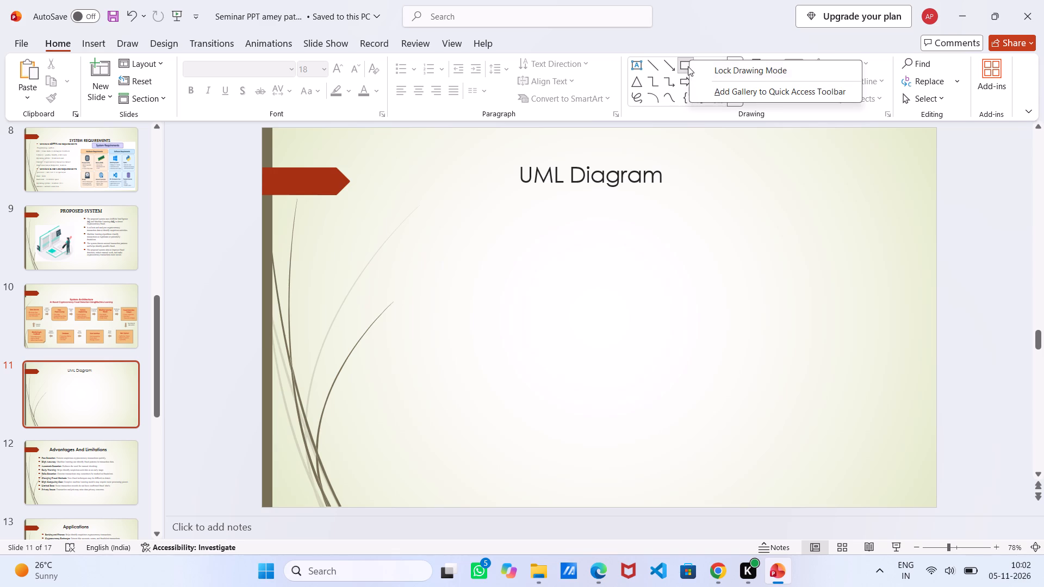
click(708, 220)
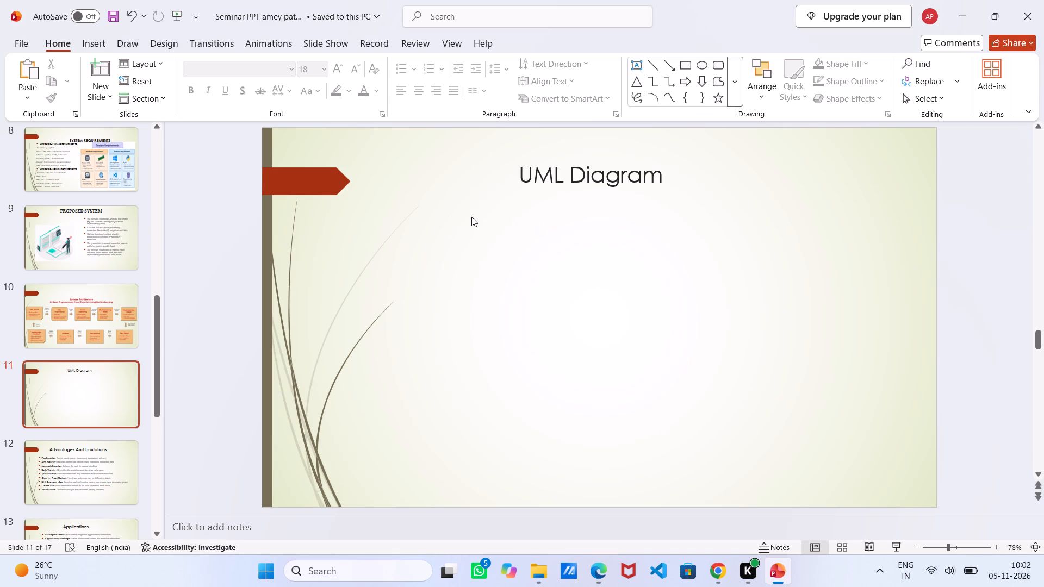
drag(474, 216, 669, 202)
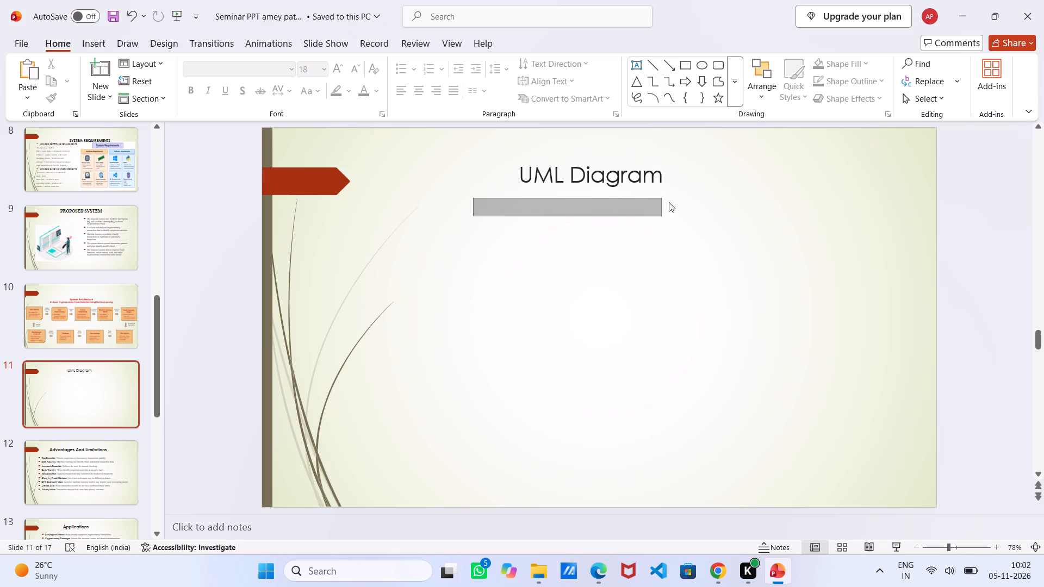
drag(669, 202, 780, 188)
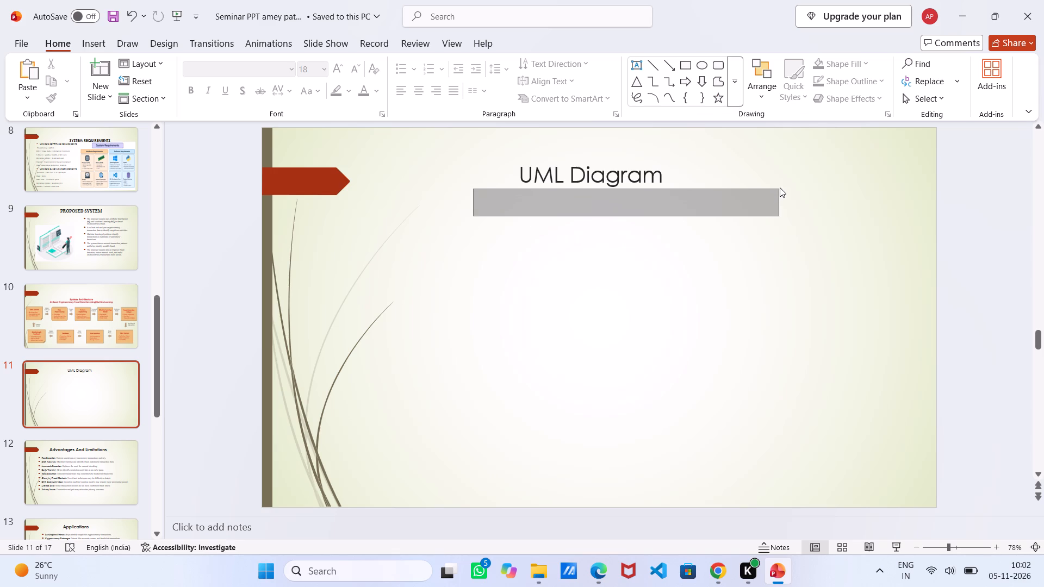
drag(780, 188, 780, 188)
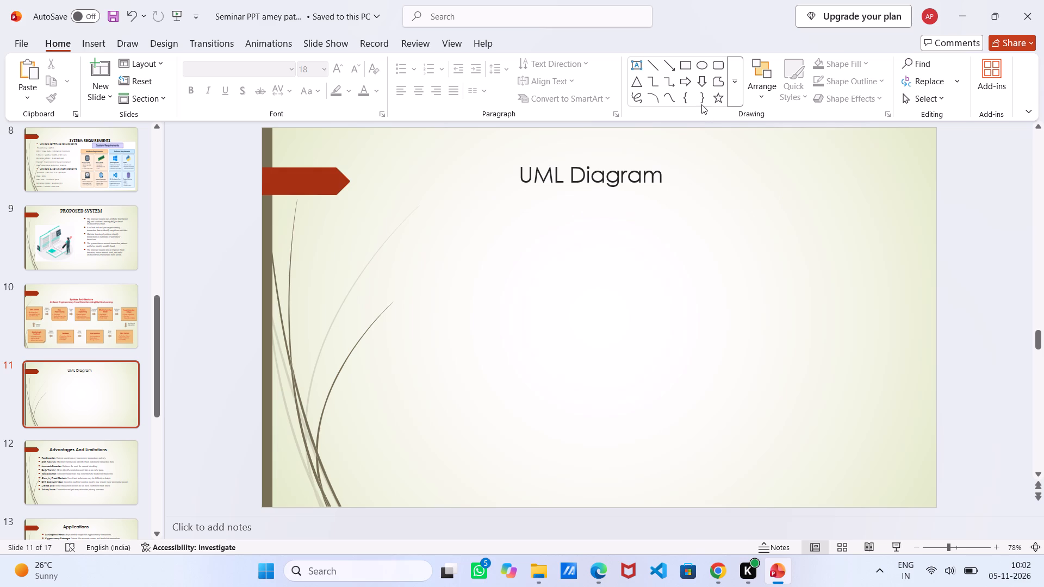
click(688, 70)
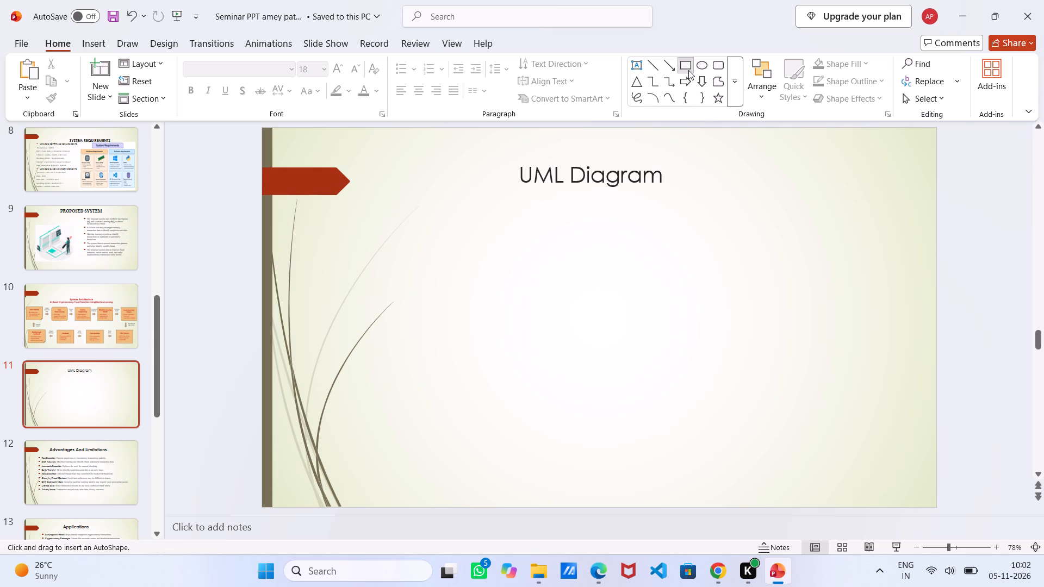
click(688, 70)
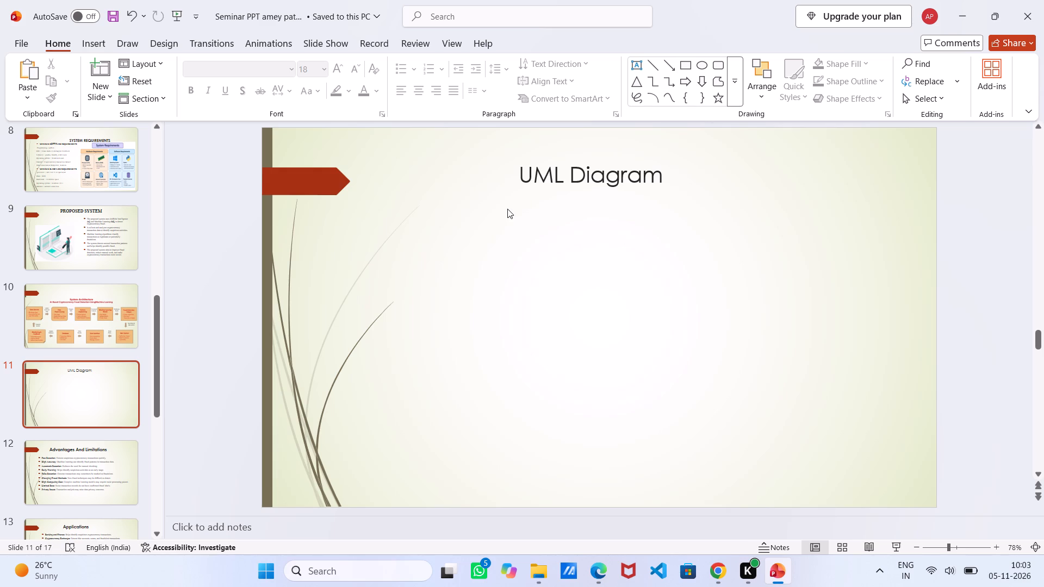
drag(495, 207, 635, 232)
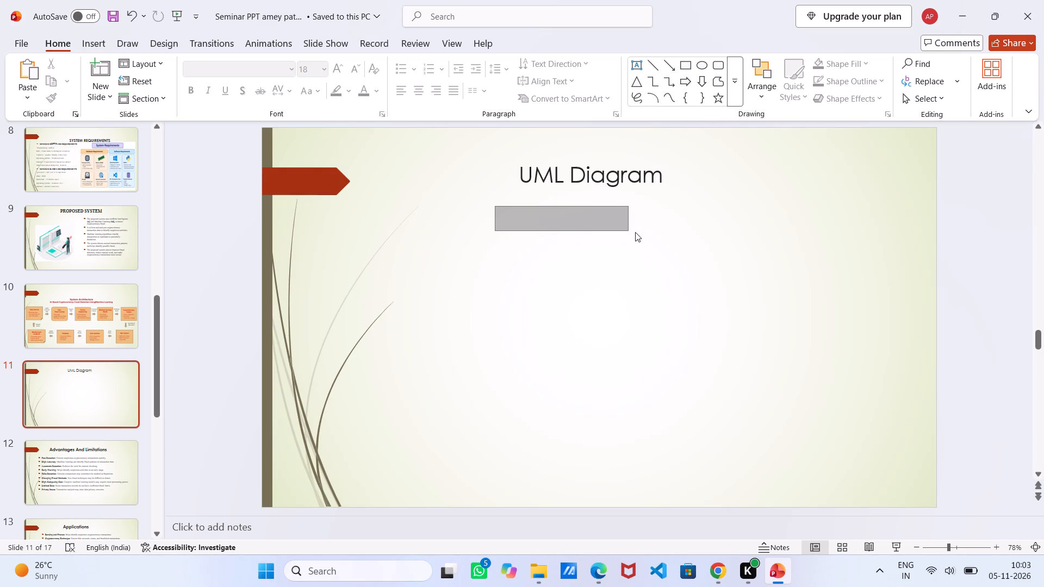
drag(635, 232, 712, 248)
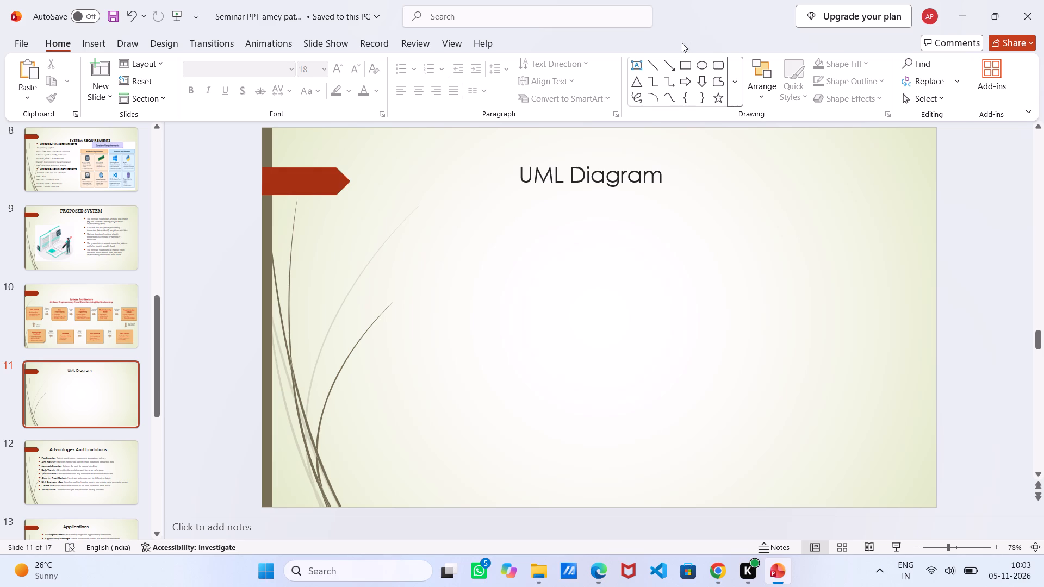
Add the shapes gallery to the Quick Access Toolbar.
right_click(679, 64)
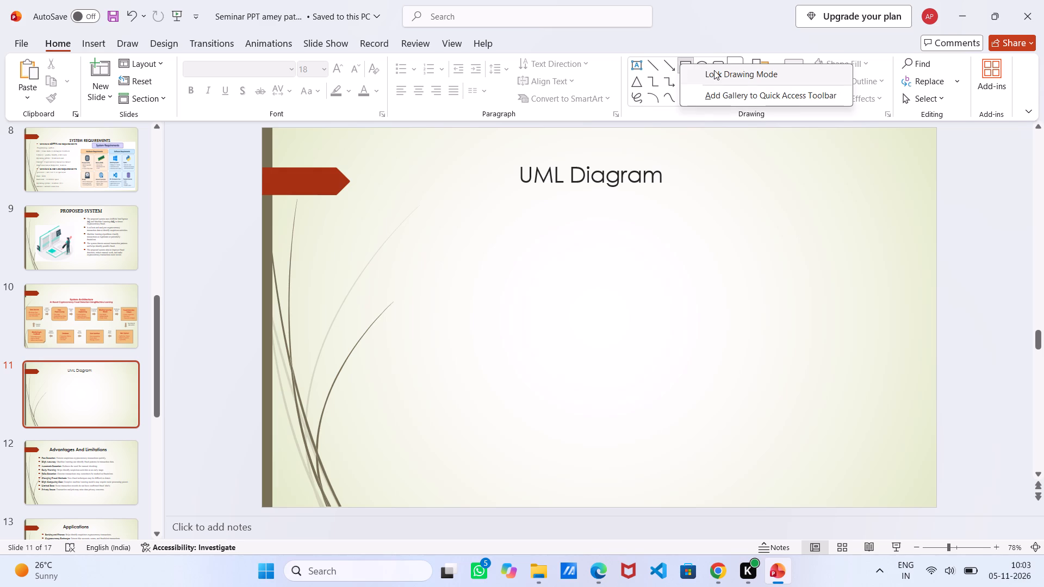
click(720, 92)
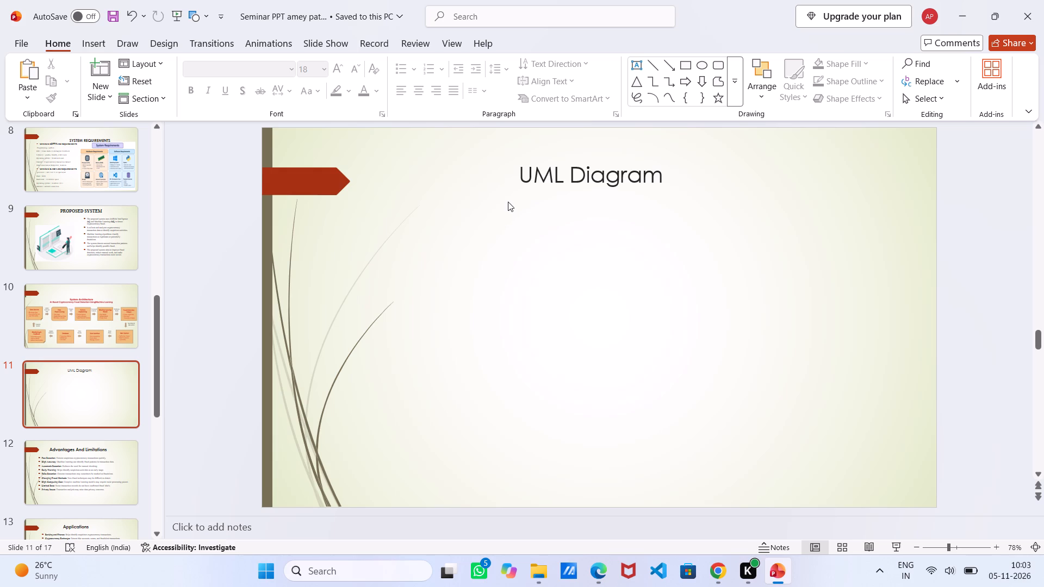
Draw a rectangle about 12.02 cm wide and 1.78 cm high beneath the UML Diagram title, with drawing mode locked.
drag(509, 202, 690, 242)
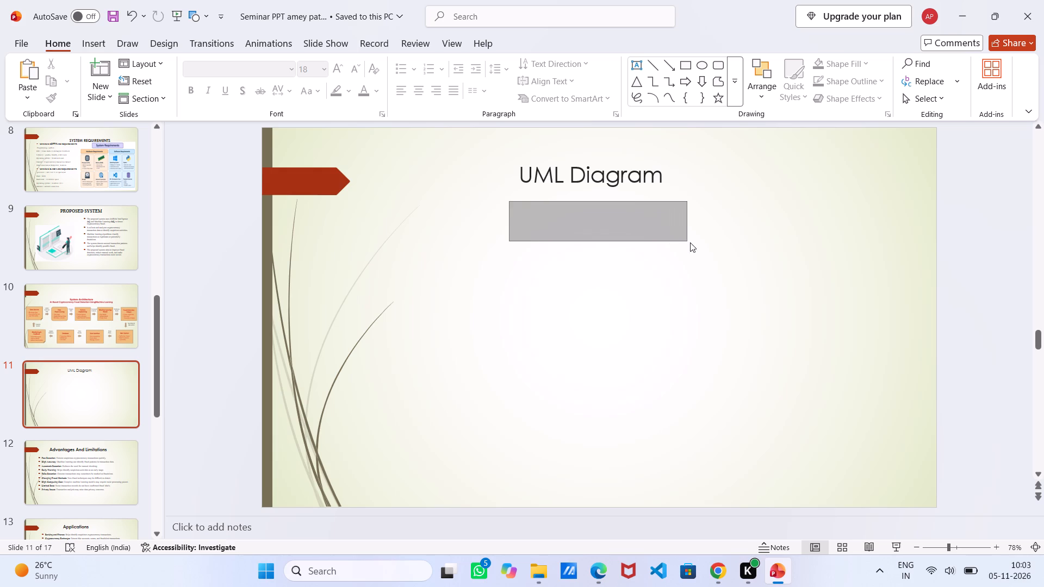
drag(690, 242, 717, 226)
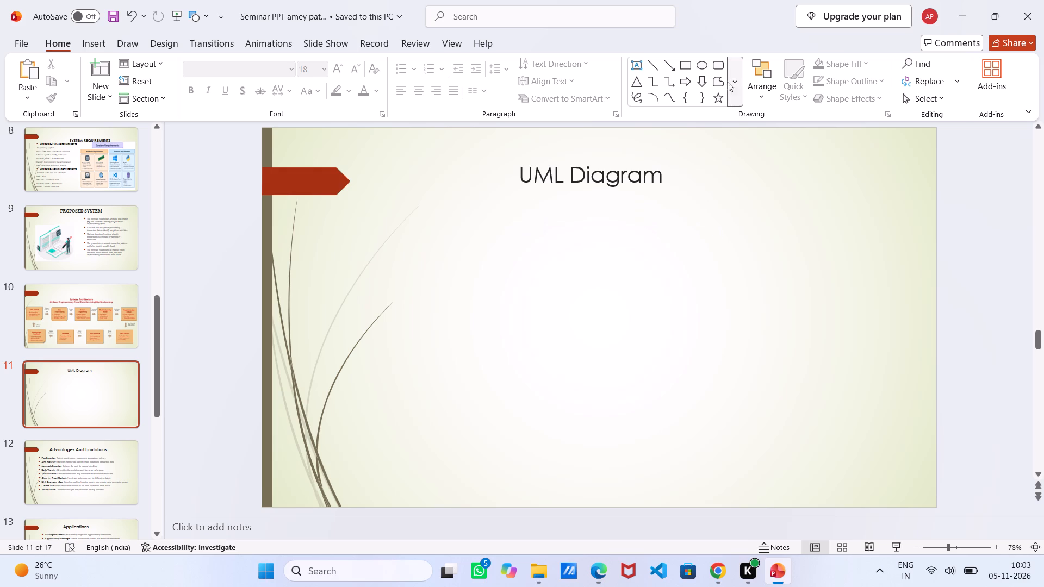
click(710, 61)
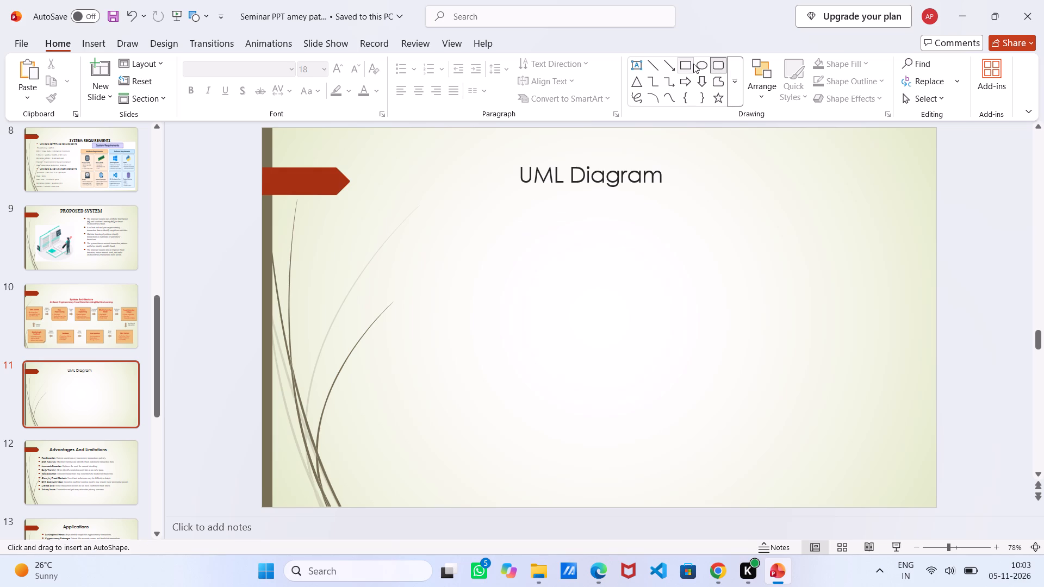
right_click(693, 64)
click(720, 73)
drag(514, 205, 615, 232)
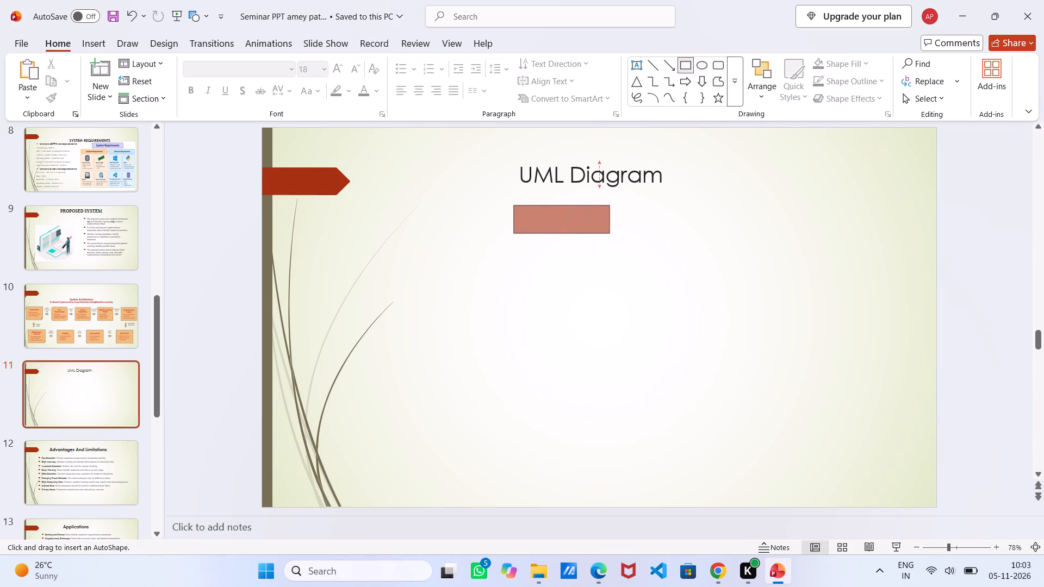
drag(615, 232, 752, 239)
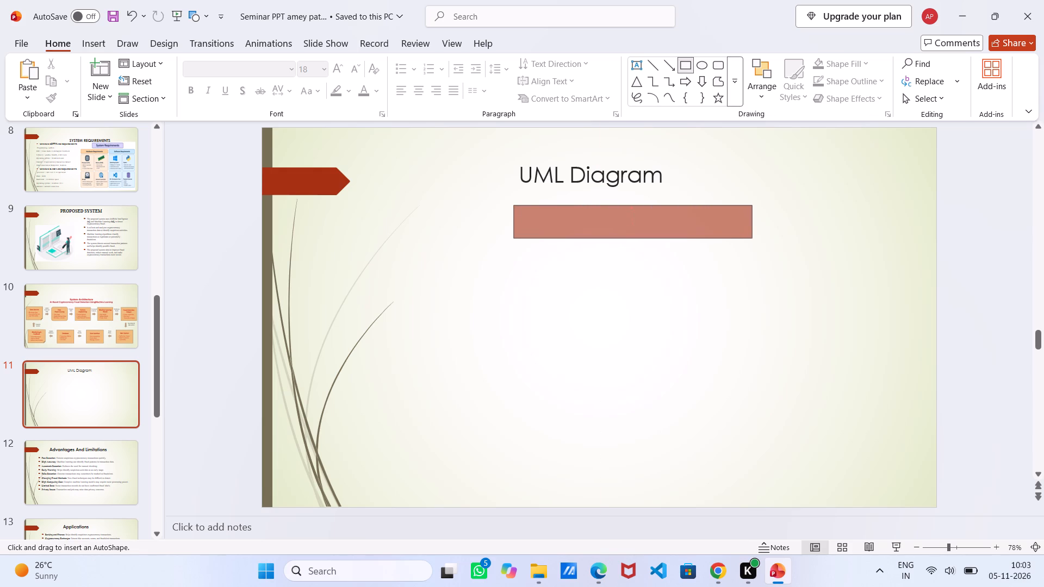
drag(752, 239, 753, 241)
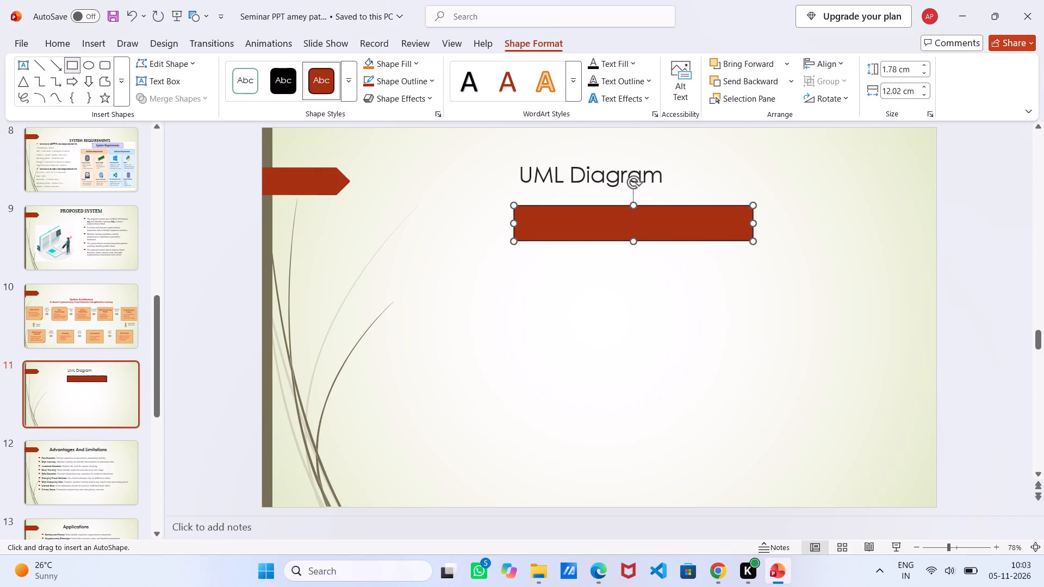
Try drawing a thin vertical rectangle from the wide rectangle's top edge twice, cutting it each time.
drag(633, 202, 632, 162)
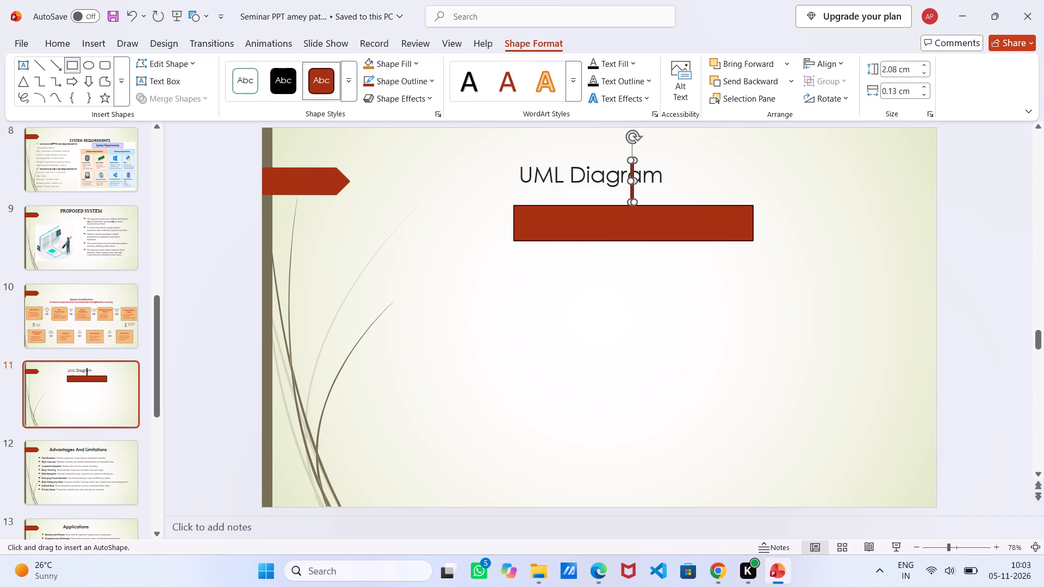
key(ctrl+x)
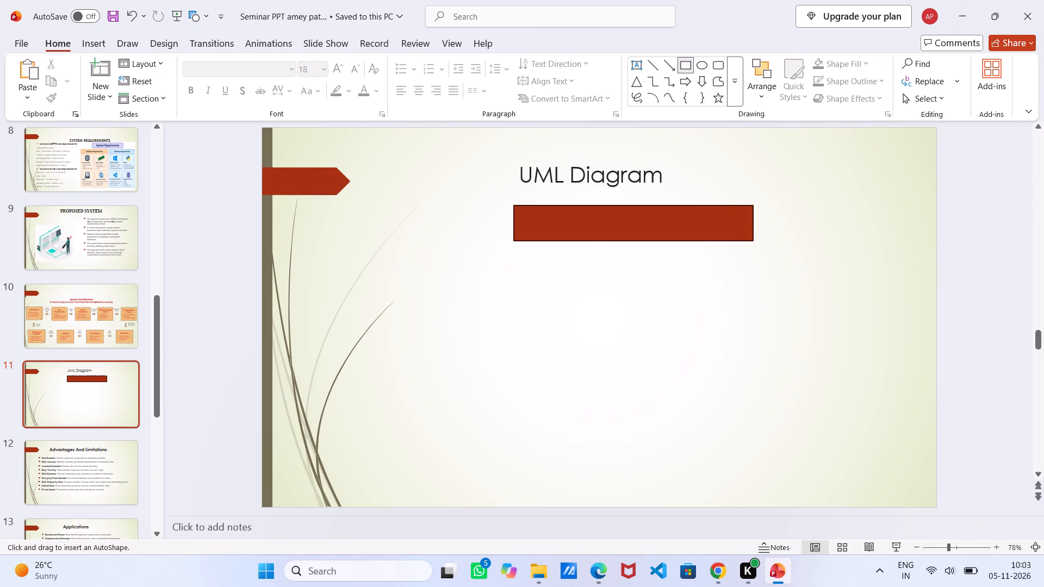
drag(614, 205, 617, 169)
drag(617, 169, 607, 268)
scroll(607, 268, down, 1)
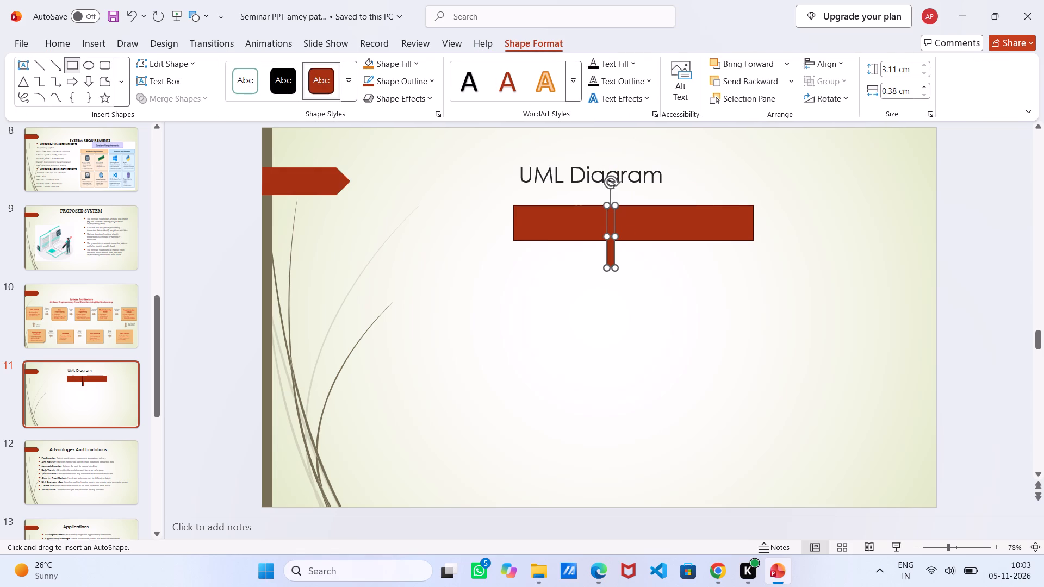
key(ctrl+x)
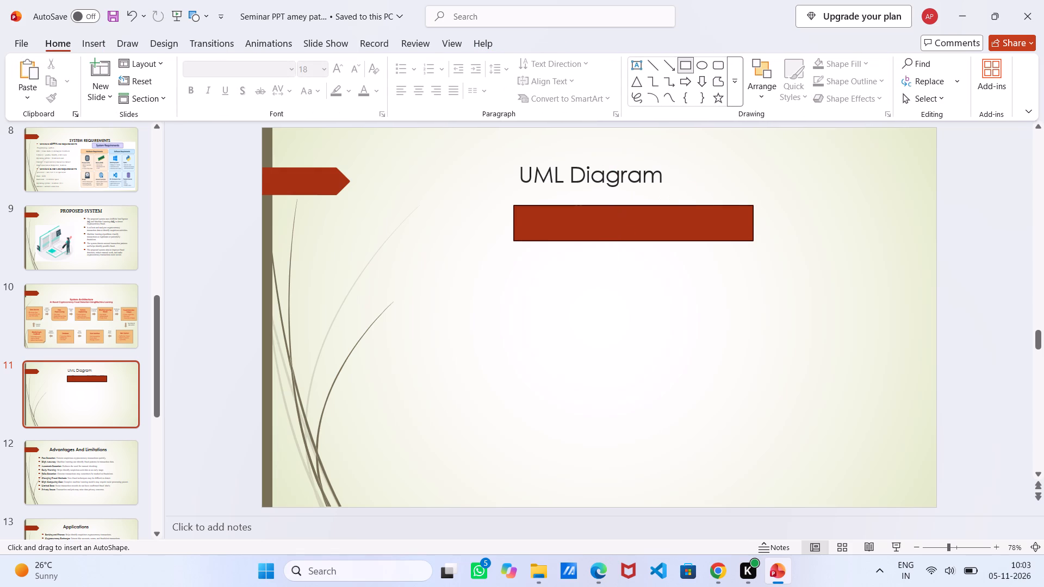
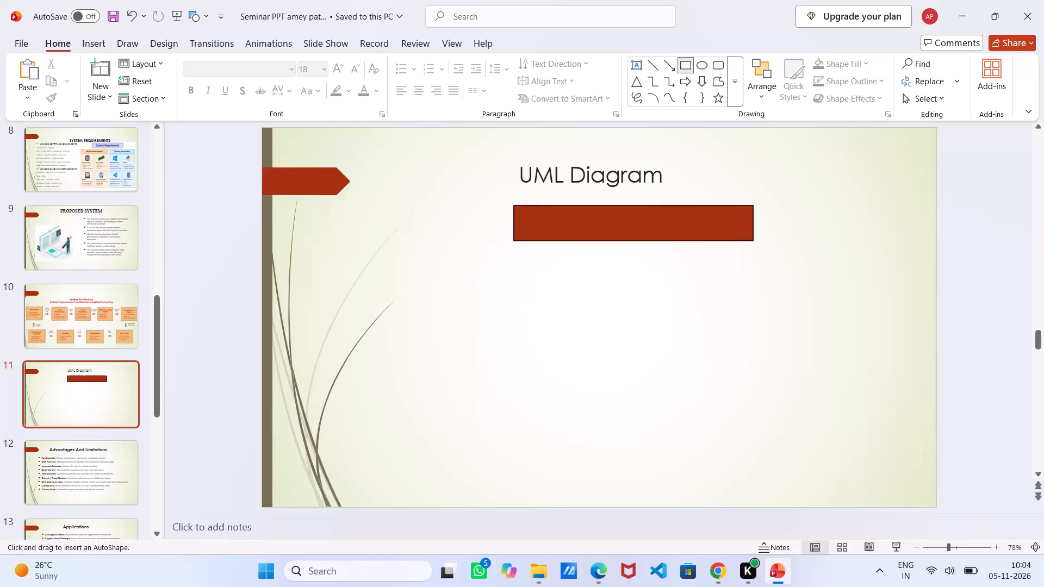
Correct the misspelled word before "detection" to "fraud" in the seminar title on slide 1.
scroll(722, 231, up, 7)
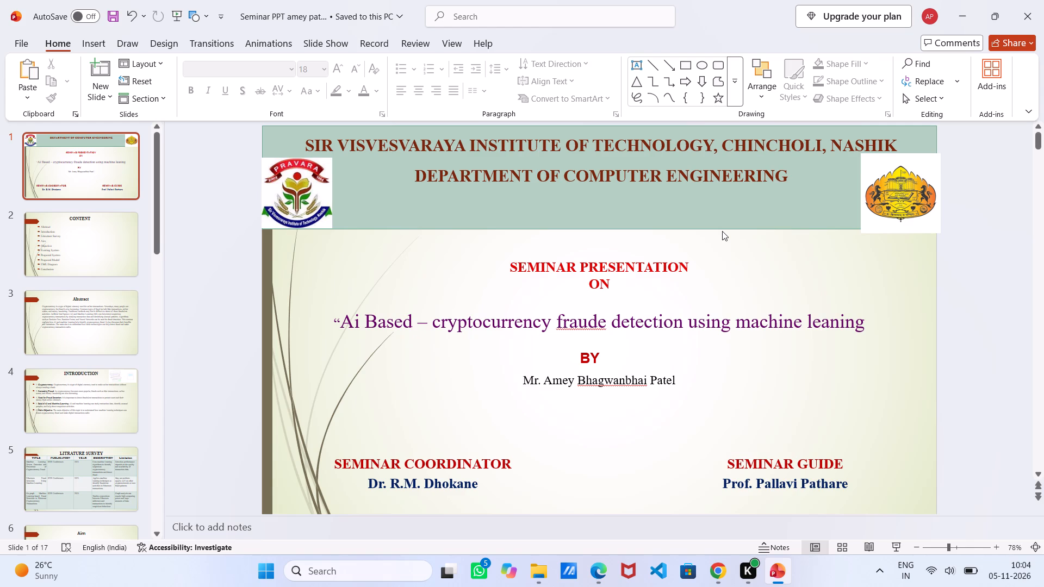
click(609, 324)
key(BackSpace)
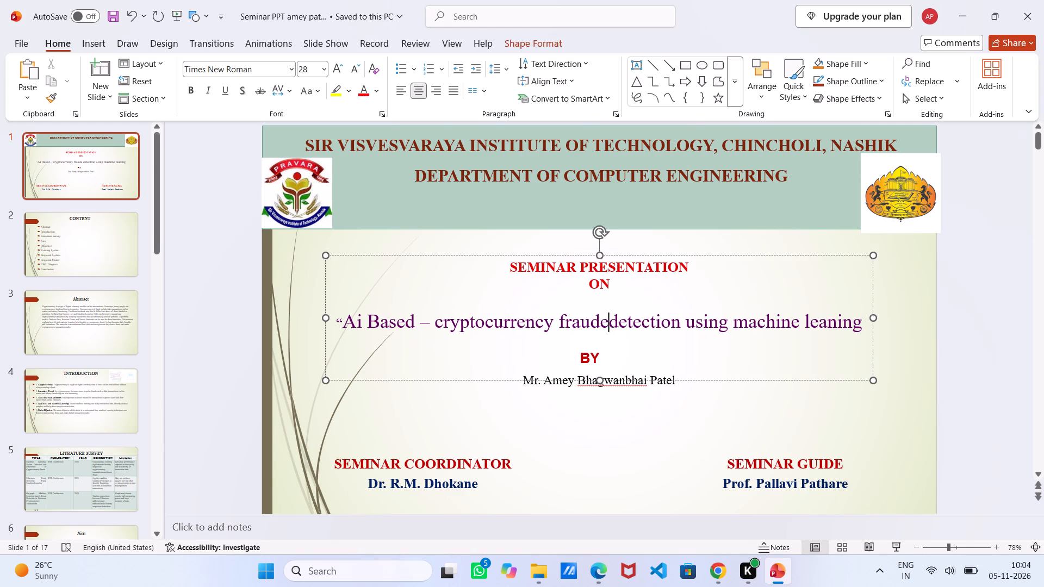
key(BackSpace)
key(space)
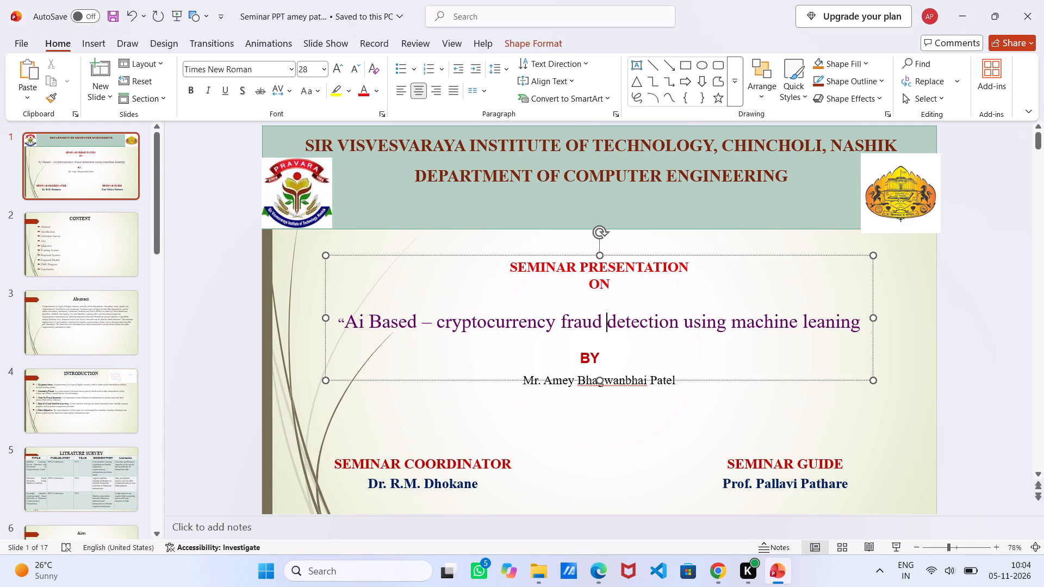
Correct the last word of the seminar title on slide 1 to "learning".
click(798, 324)
click(864, 323)
key(BackSpace)
key(BackSpace)
key(BackSpace)
key(BackSpace)
key(BackSpace)
key(BackSpace)
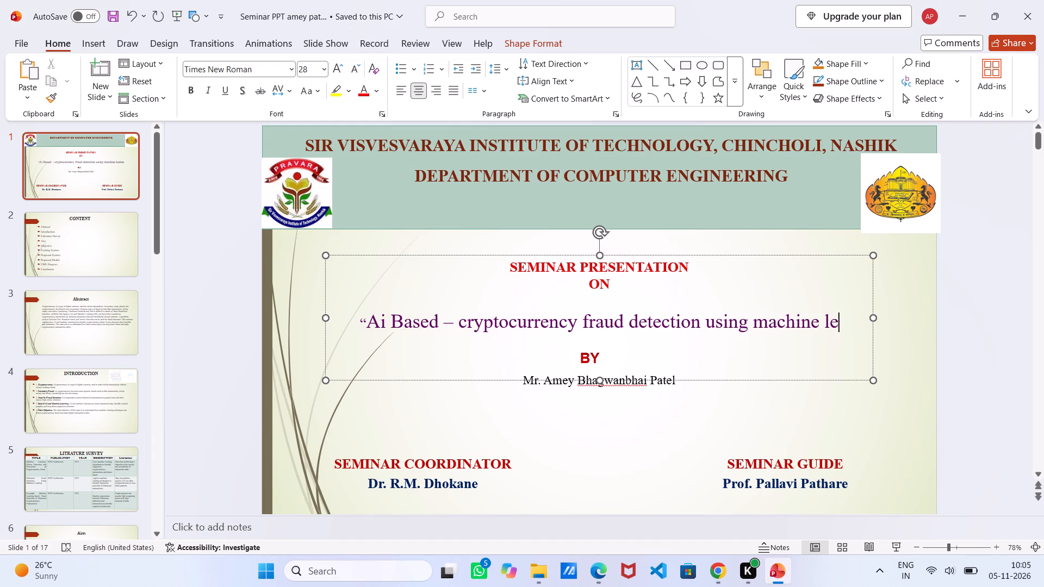
text(arn)
text(ing)
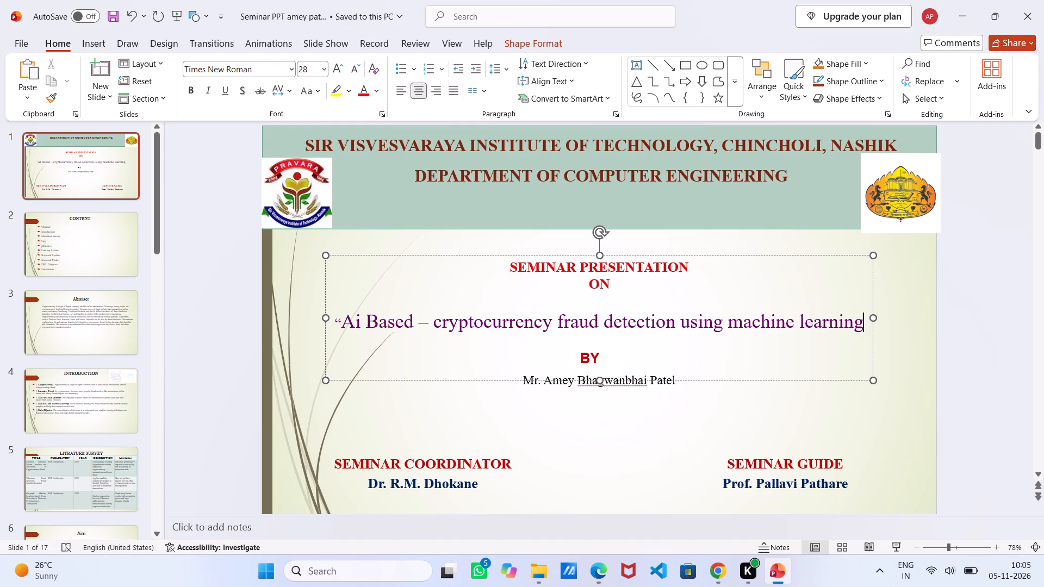
click(693, 364)
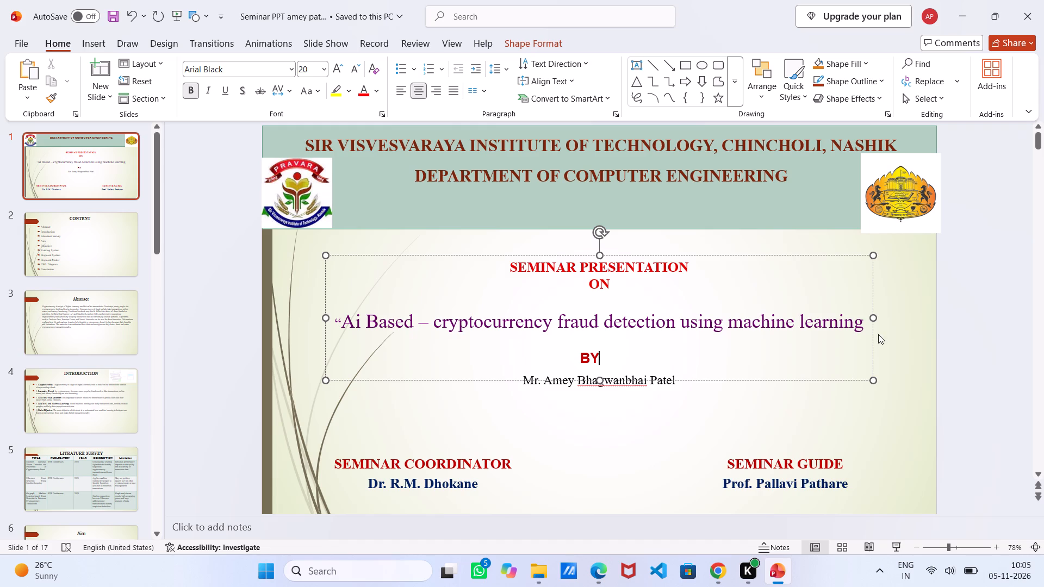
click(915, 322)
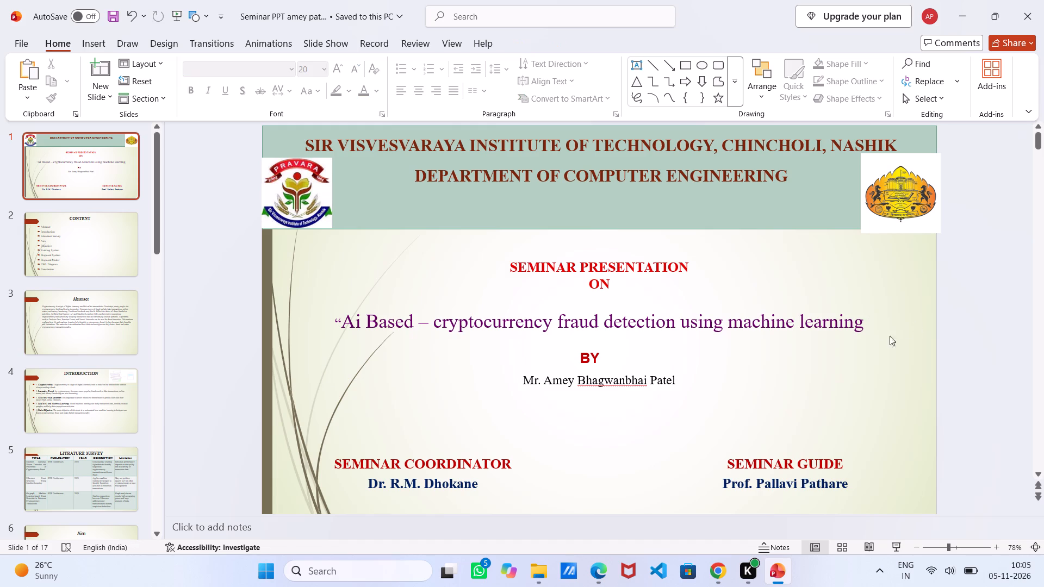
Look through the slides from the title slide to the UML Diagram on slide 11.
scroll(817, 362, down, 2)
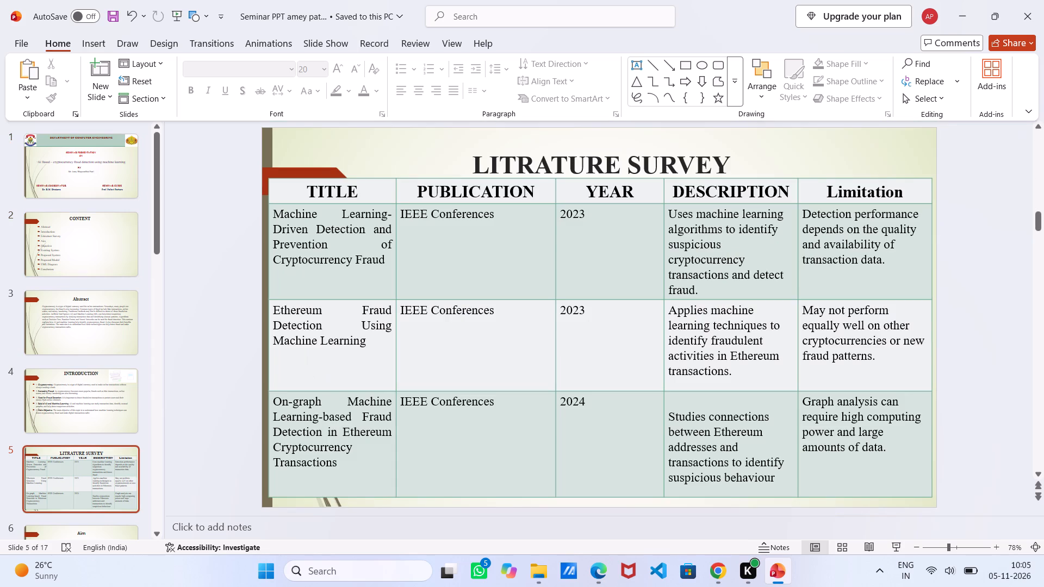
scroll(650, 333, down, 2)
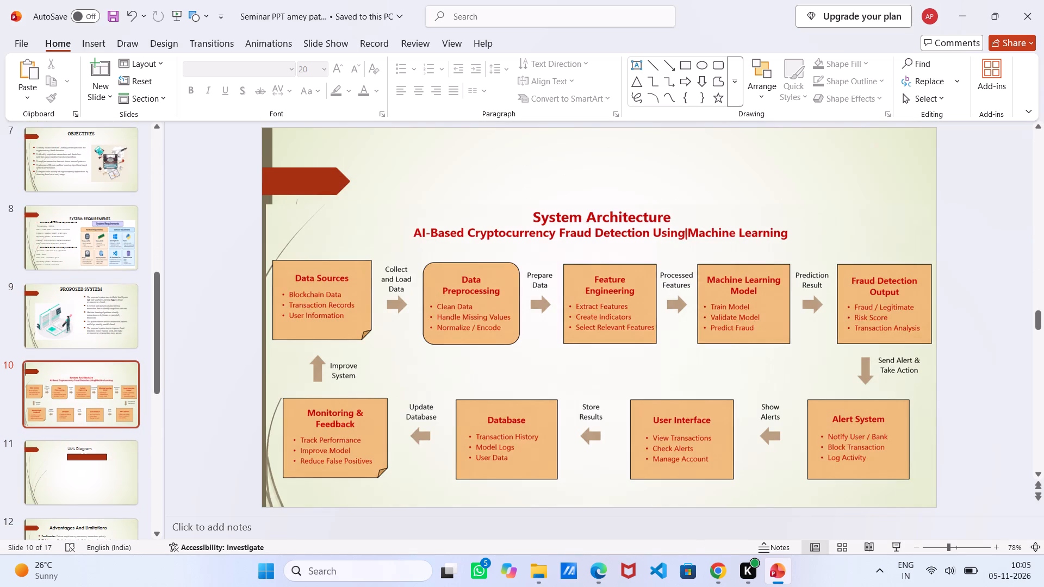
scroll(650, 333, down, 1)
scroll(650, 333, up, 1)
scroll(650, 333, down, 1)
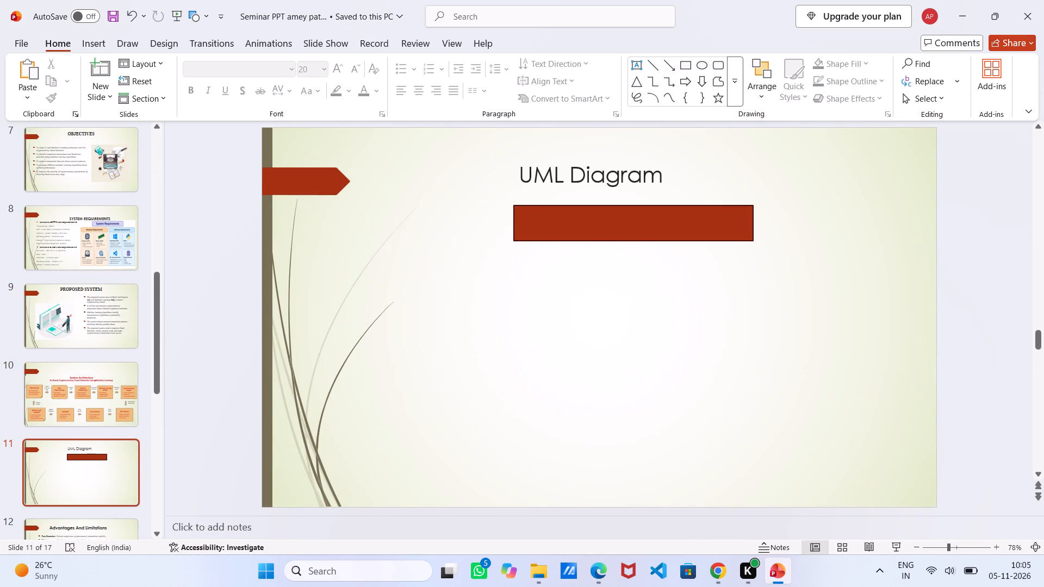
scroll(650, 333, right, 1)
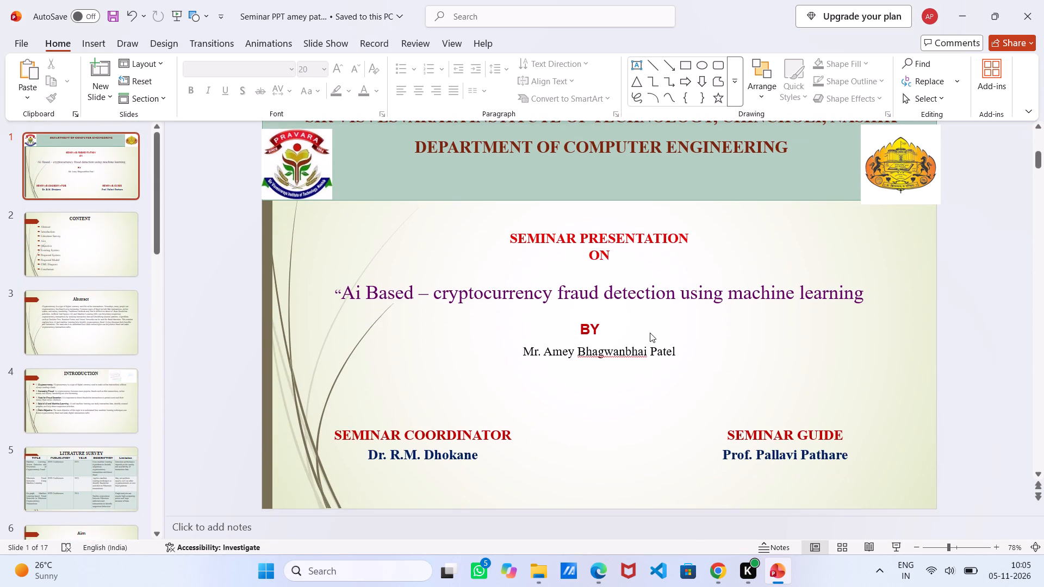
scroll(650, 333, down, 2)
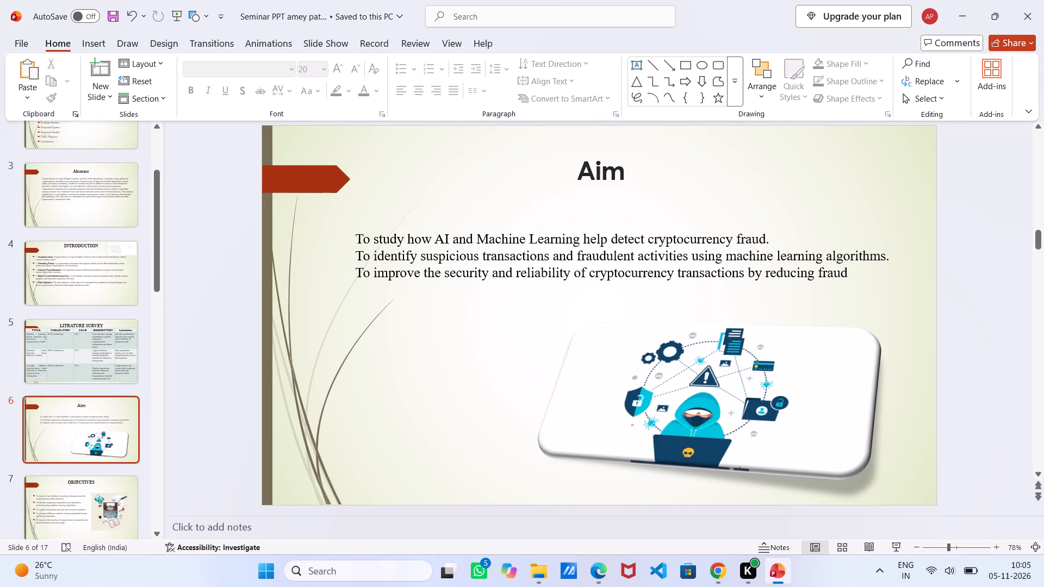
scroll(650, 333, down, 3)
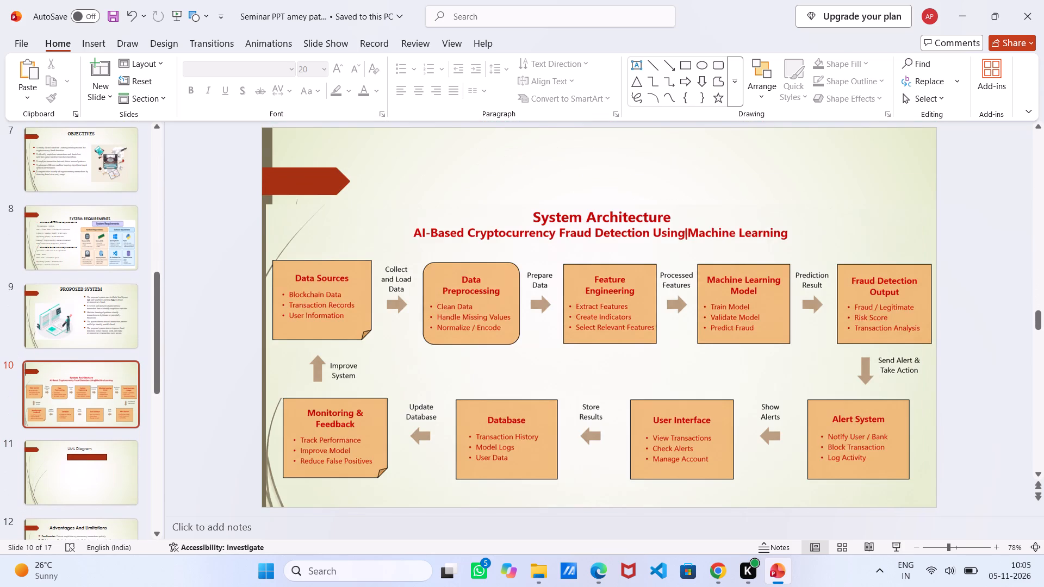
scroll(650, 333, down, 1)
scroll(650, 333, up, 1)
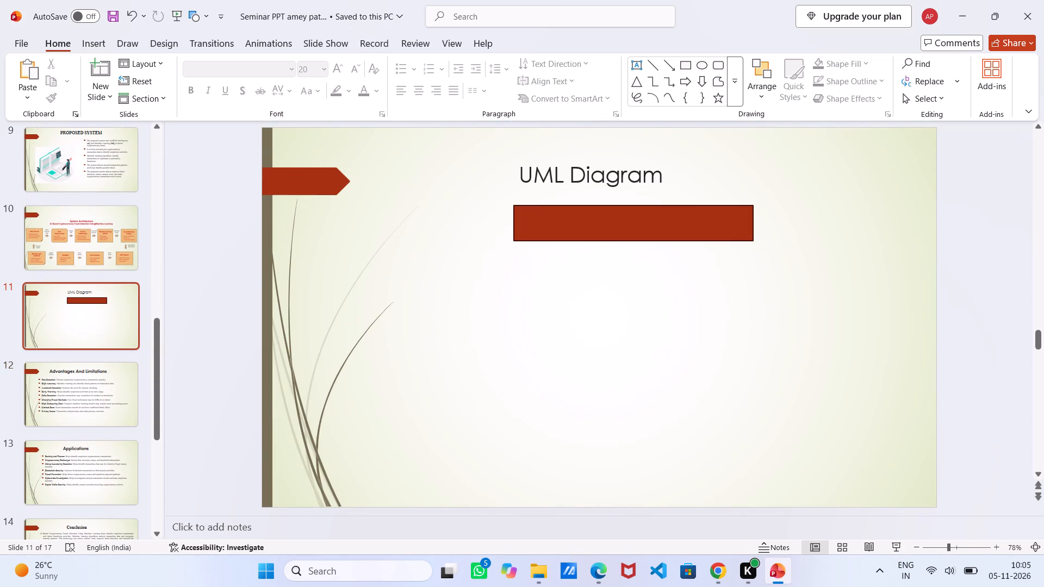
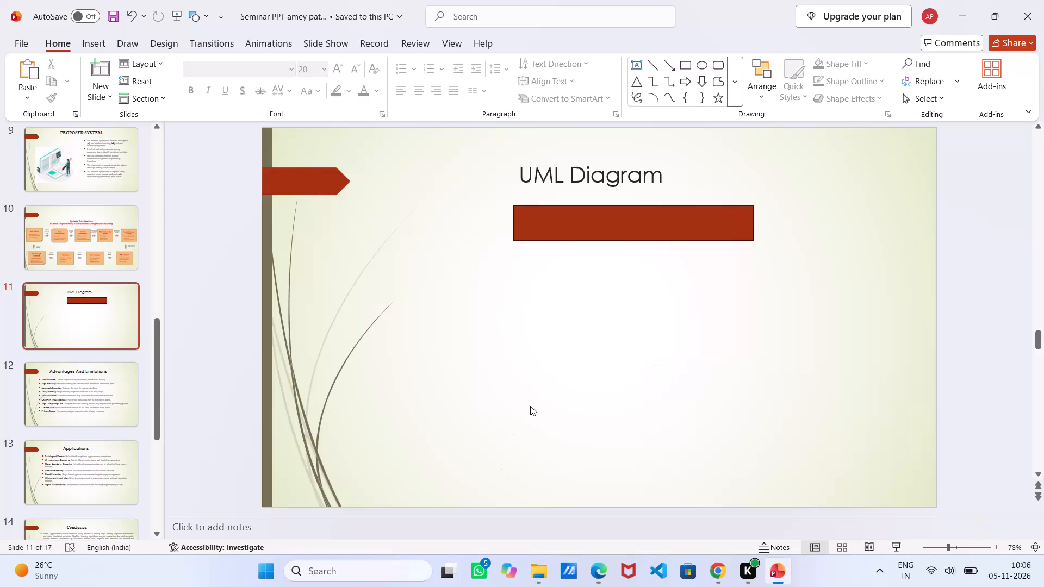
Look back and forth through the presentation, from the literature survey on slide 5 to the closing Thank You slide.
scroll(530, 406, down, 3)
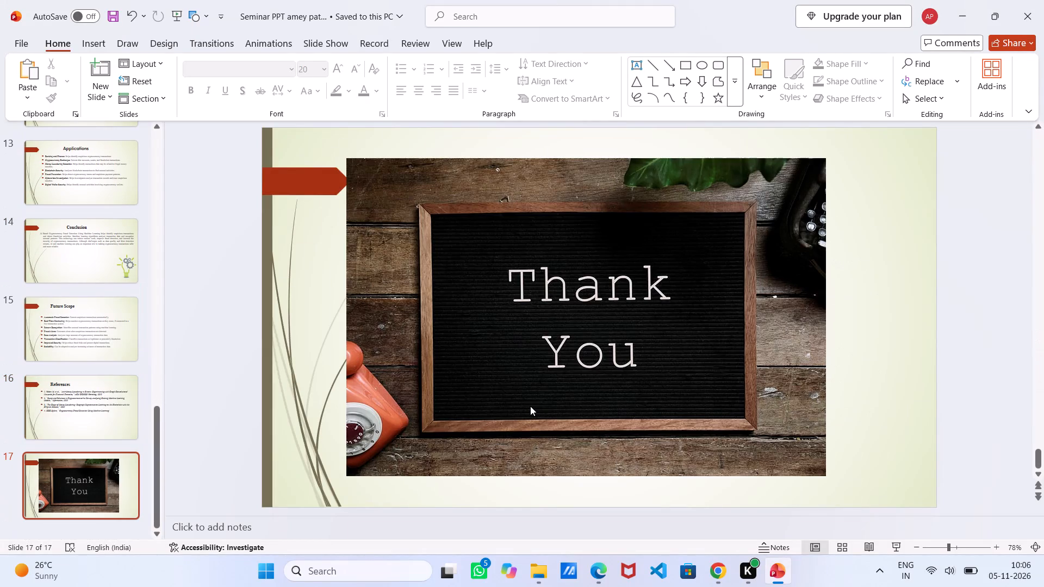
scroll(530, 406, down, 6)
scroll(530, 406, up, 6)
scroll(530, 406, down, 2)
scroll(530, 406, up, 3)
scroll(530, 406, down, 4)
scroll(530, 406, up, 2)
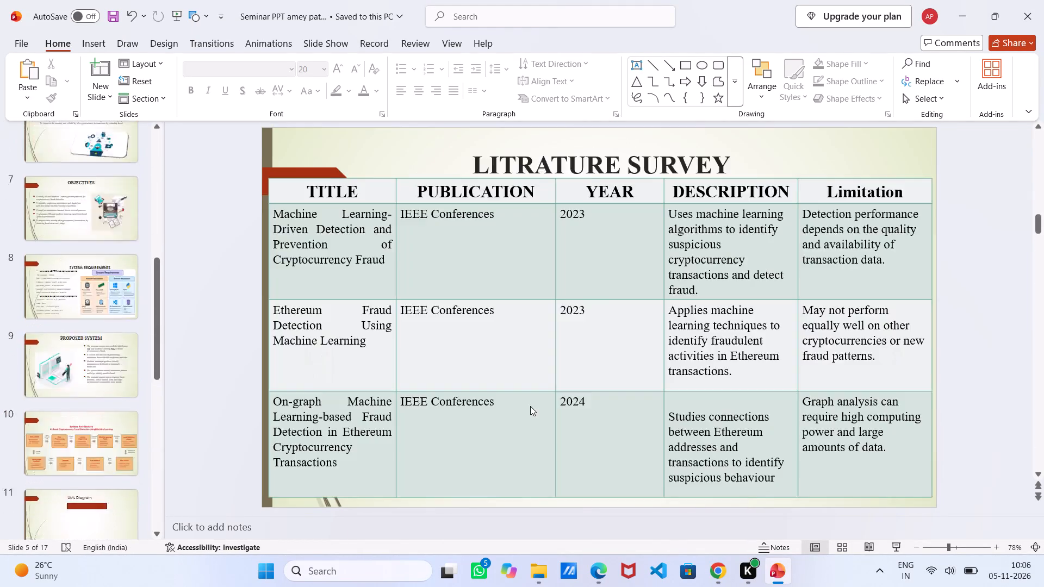
scroll(530, 406, down, 7)
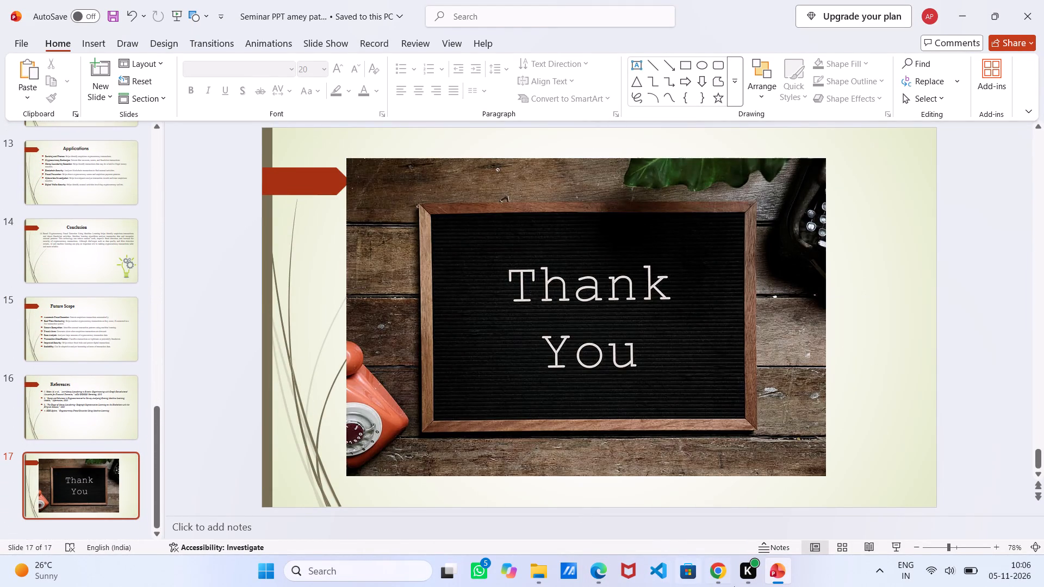
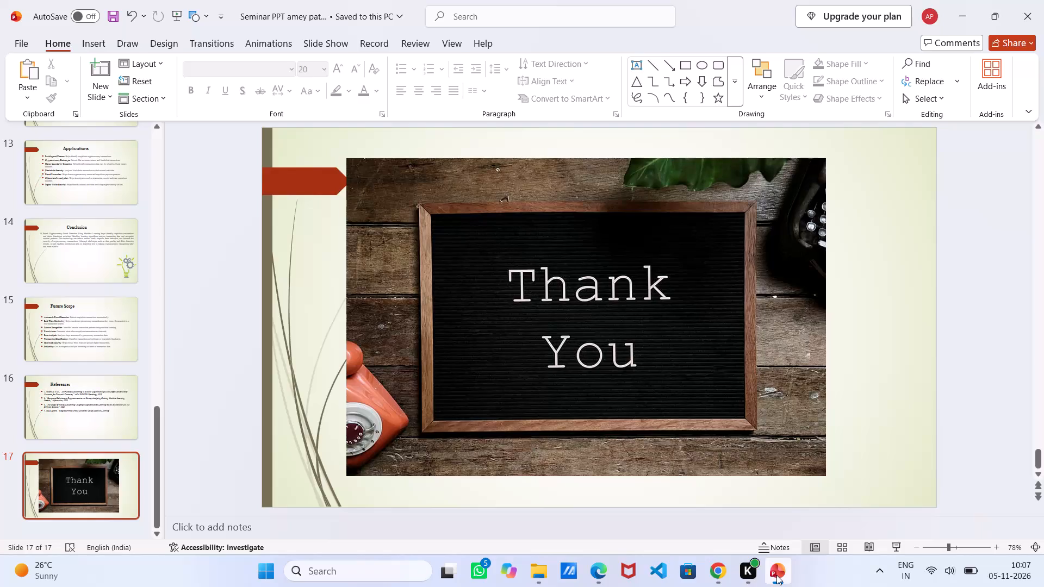
Go to the UML Diagram slide, slide 11, and cut out the red rectangle below its title.
scroll(728, 505, up, 19)
scroll(728, 505, down, 1)
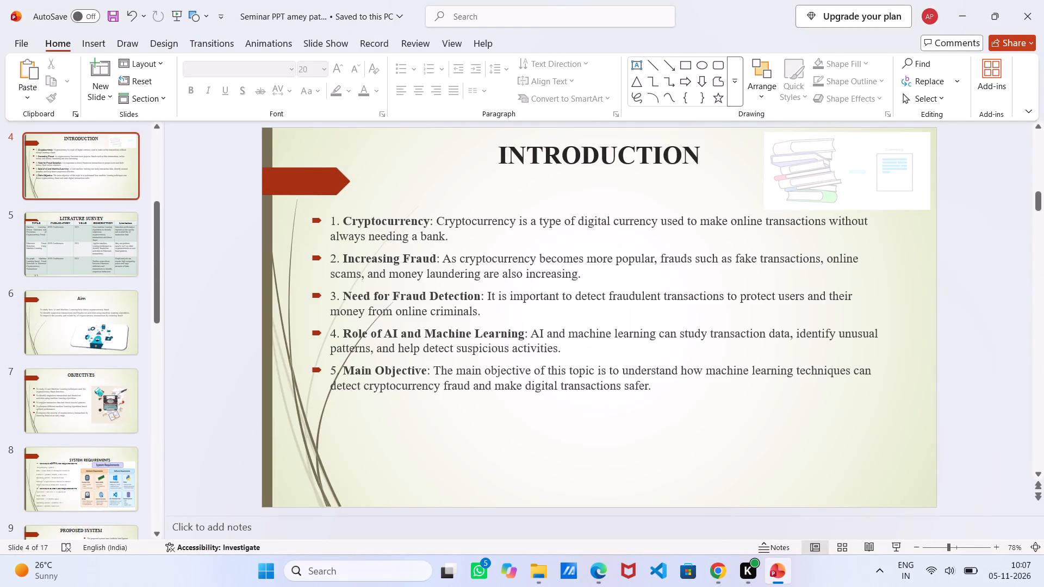
scroll(728, 505, down, 2)
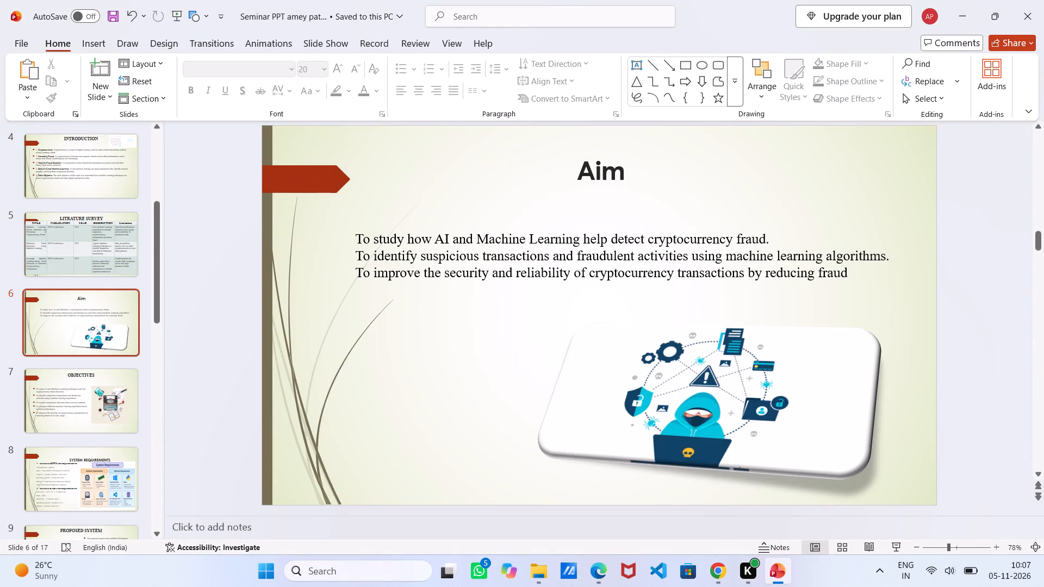
scroll(728, 505, down, 1)
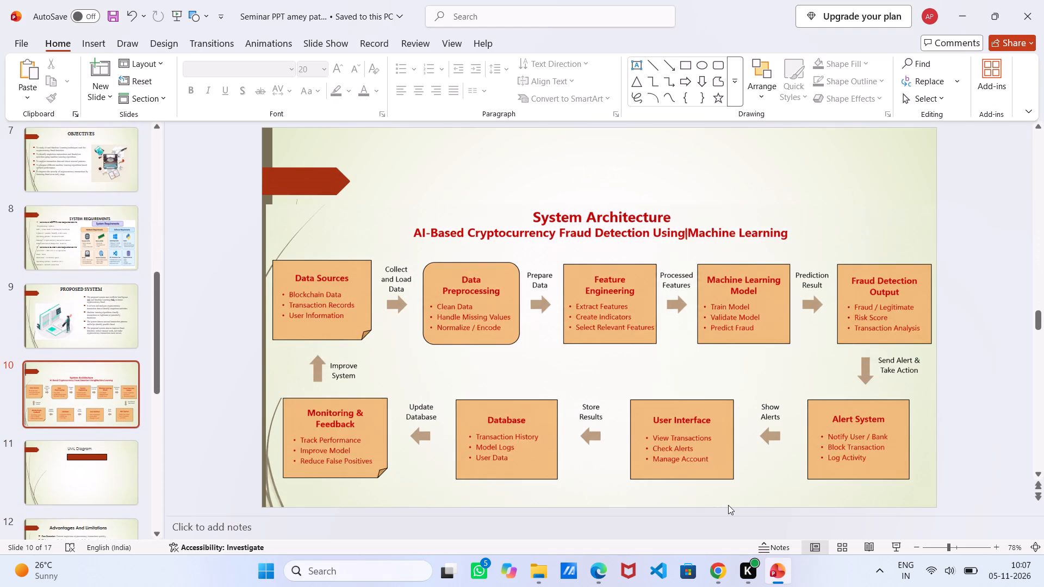
scroll(728, 505, down, 1)
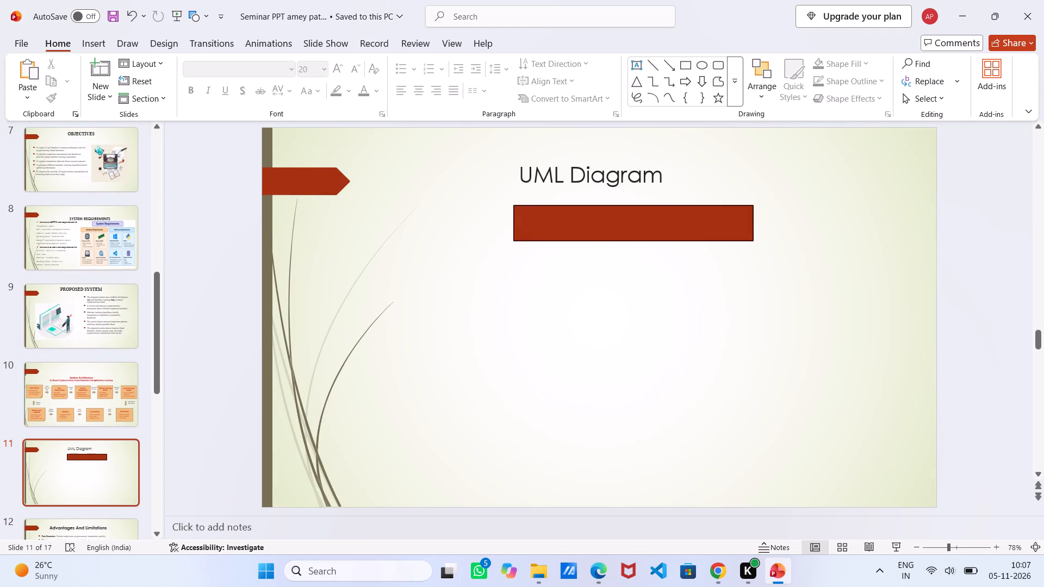
click(664, 219)
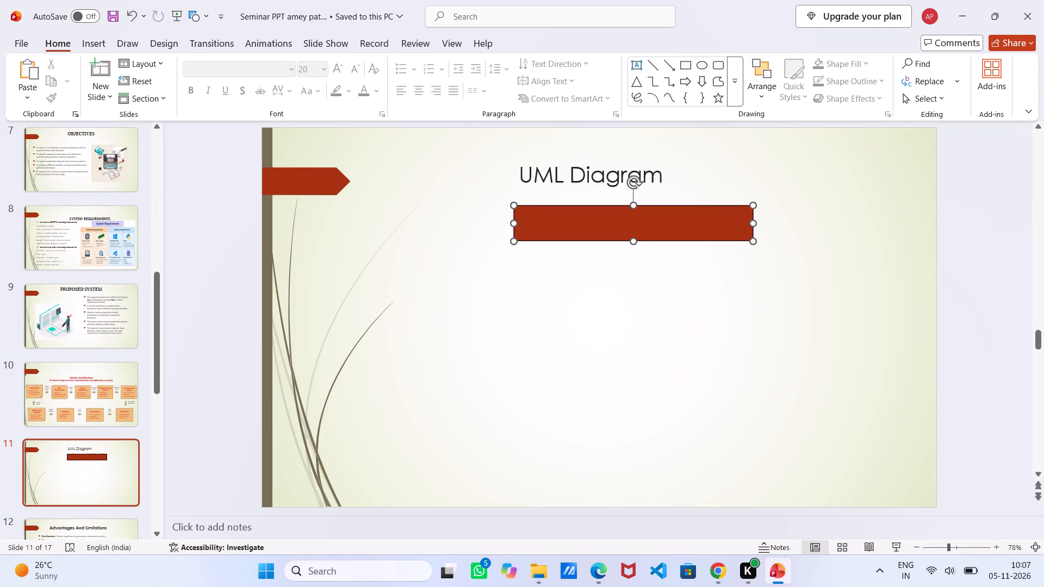
key(ctrl+x)
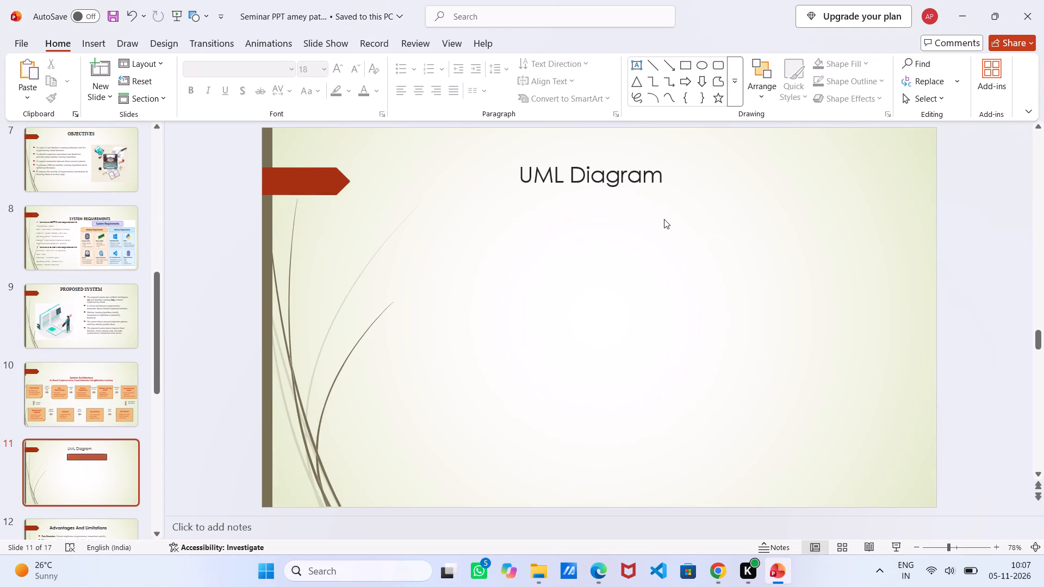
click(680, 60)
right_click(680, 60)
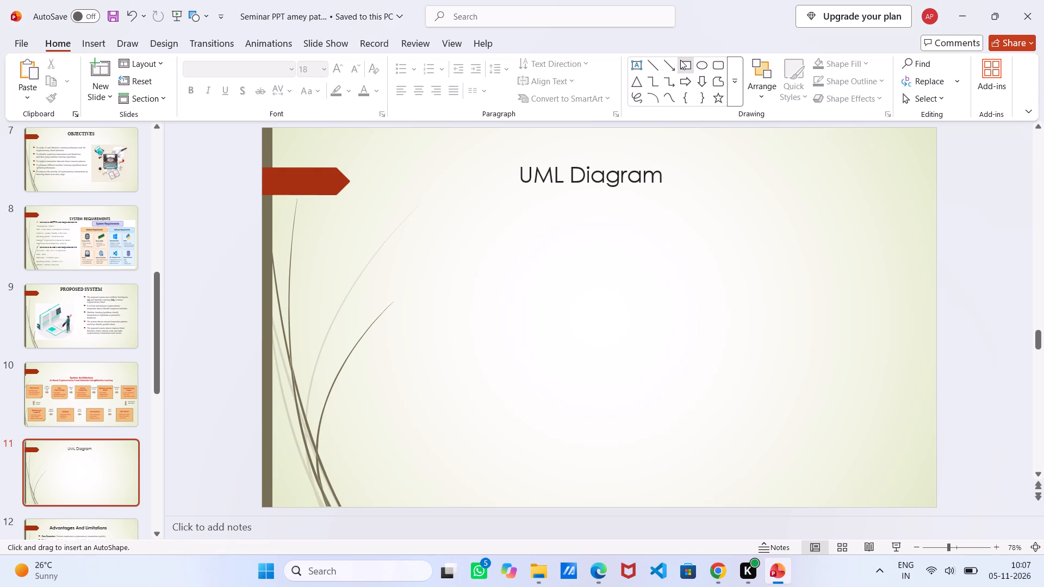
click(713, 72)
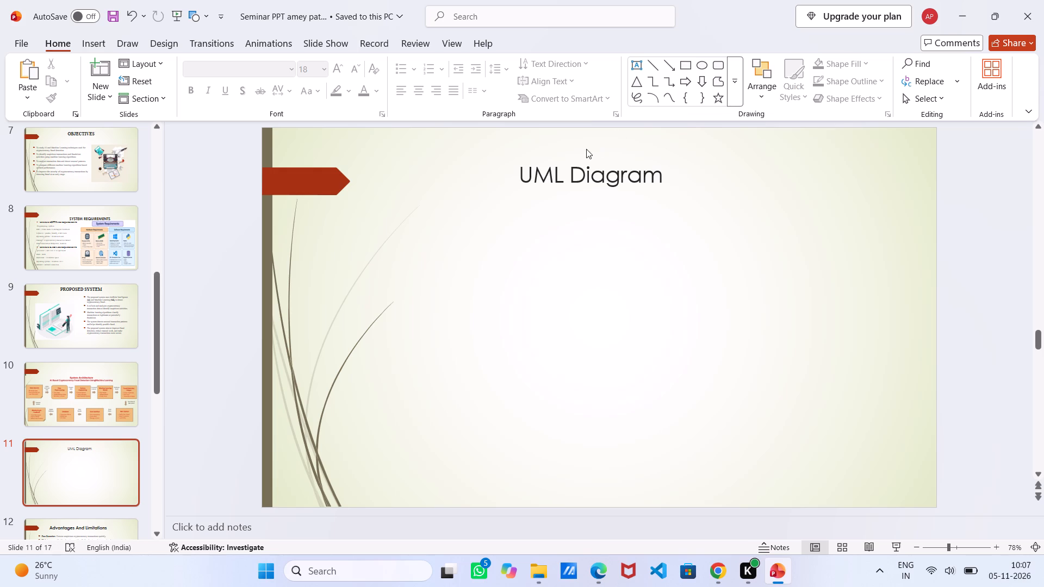
Cut the whole "UML Diagram" title text from slide 11, leaving its title placeholder empty.
drag(558, 163, 606, 174)
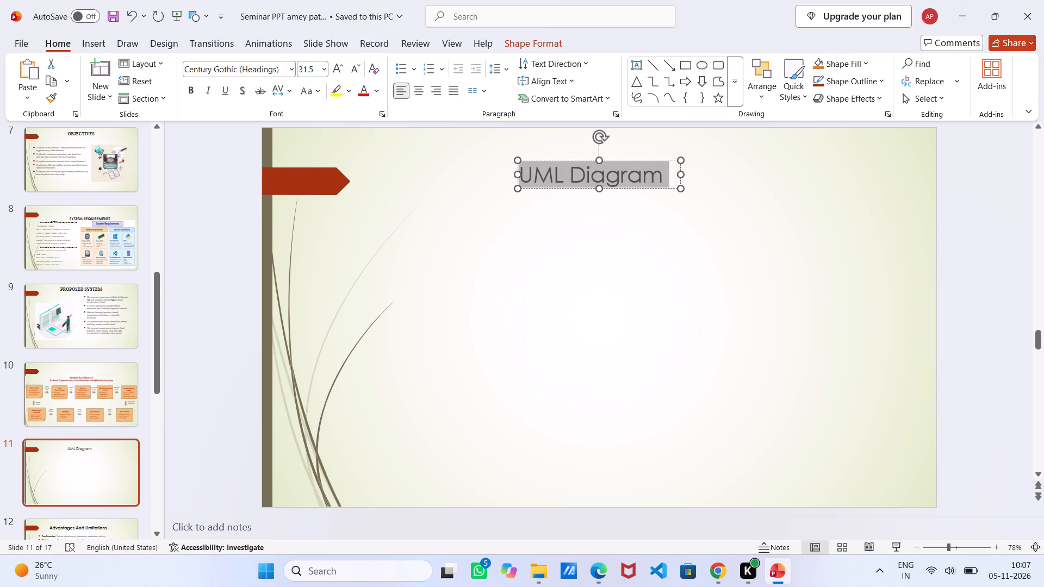
drag(606, 174, 616, 174)
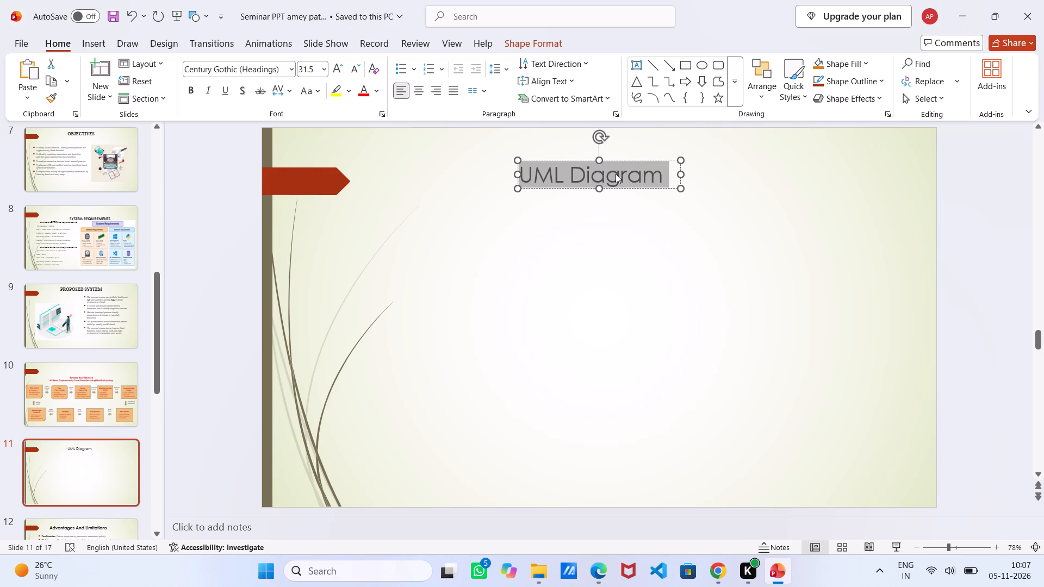
key(ctrl+x)
click(616, 174)
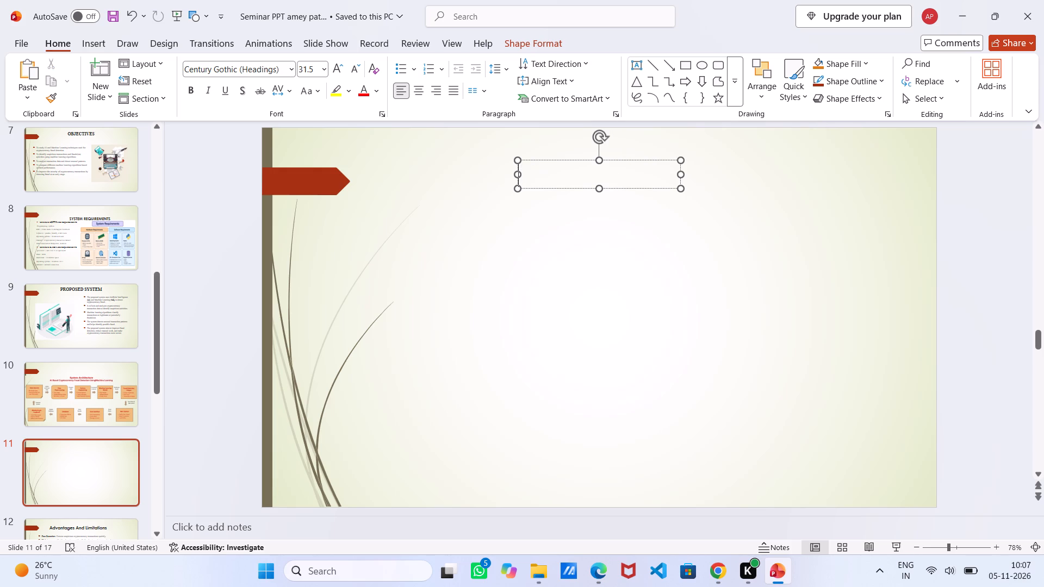
click(760, 166)
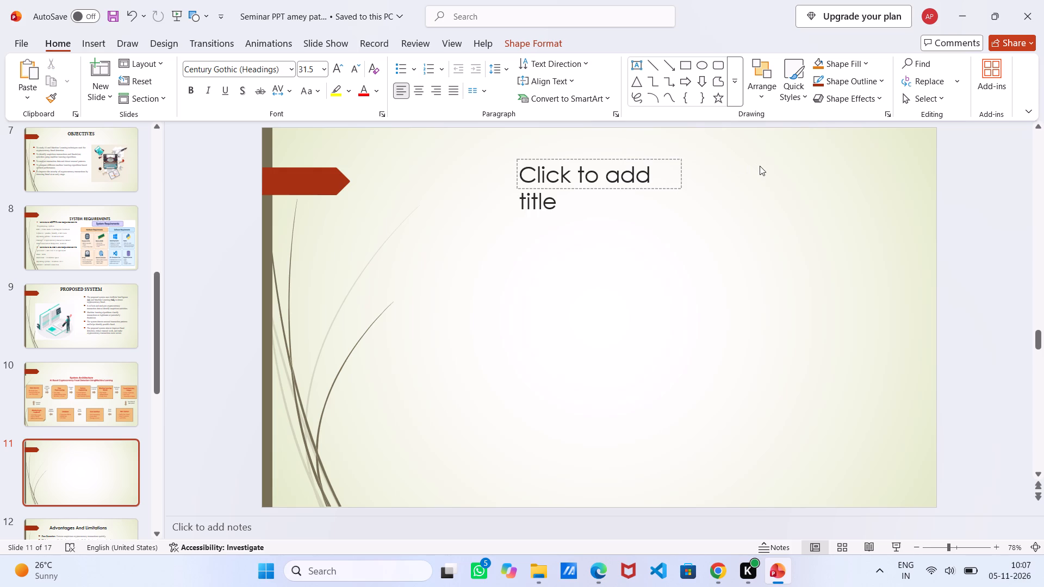
key(ctrl+x)
click(659, 164)
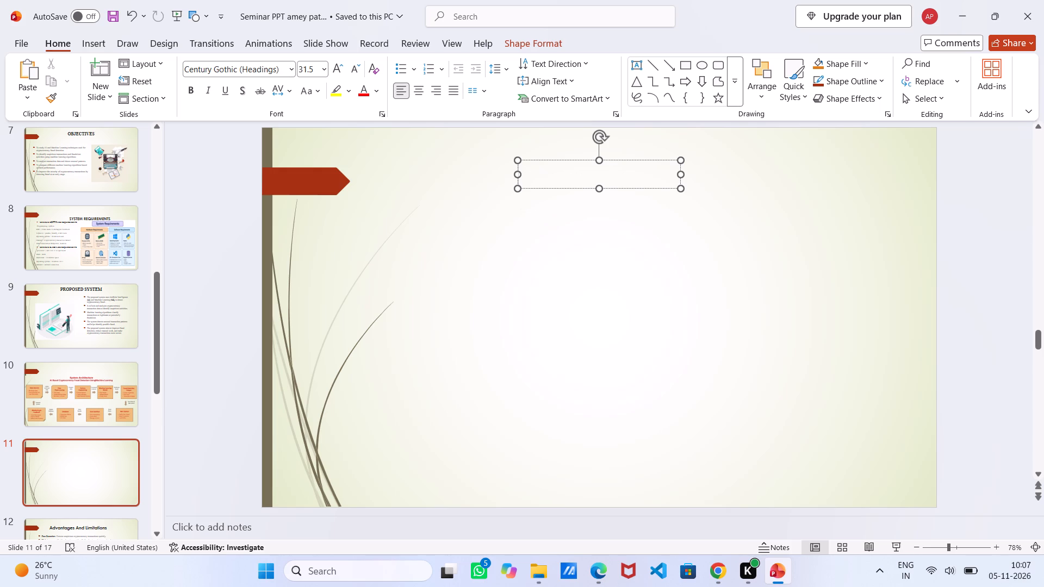
click(741, 201)
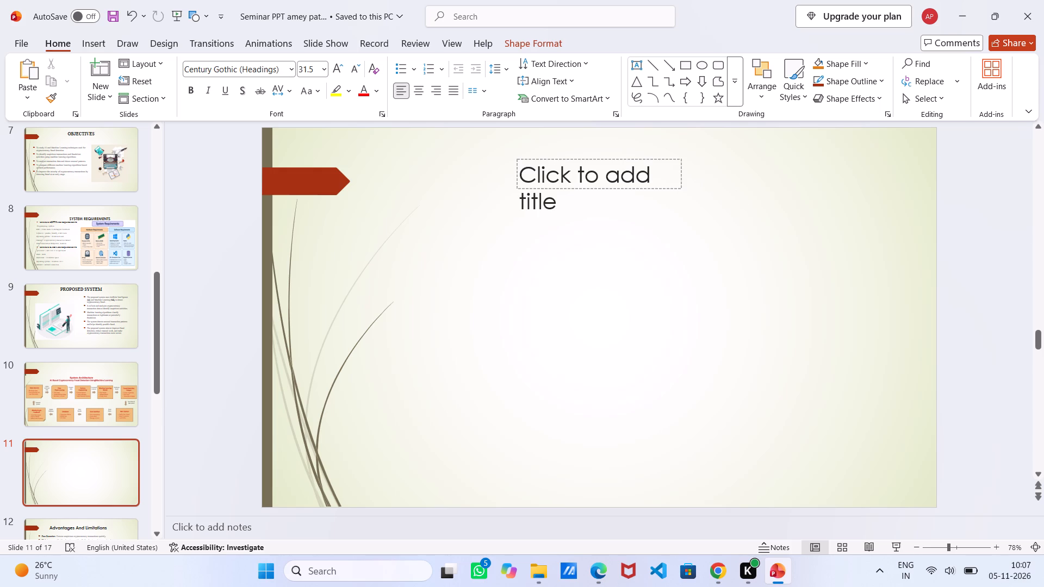
key(Return)
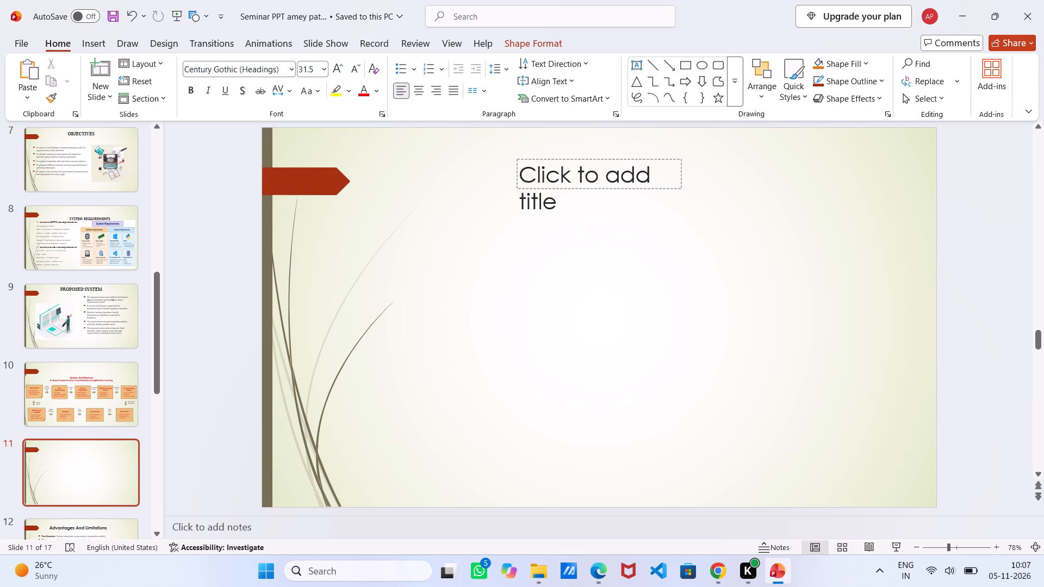
Enter "Uml diagram" as the title text in slide 11's empty placeholder.
click(666, 167)
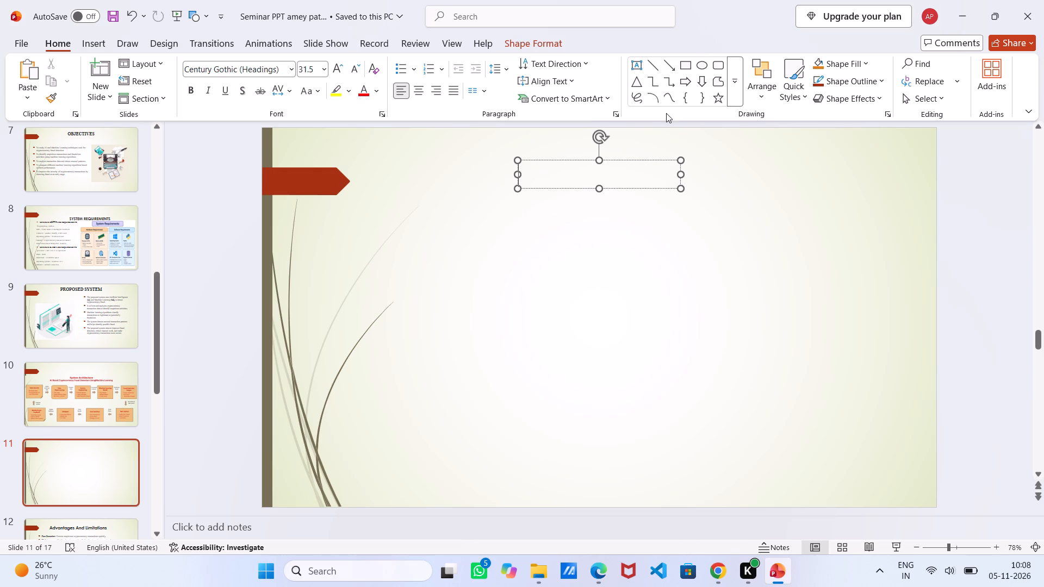
text(um)
text(l)
key(space)
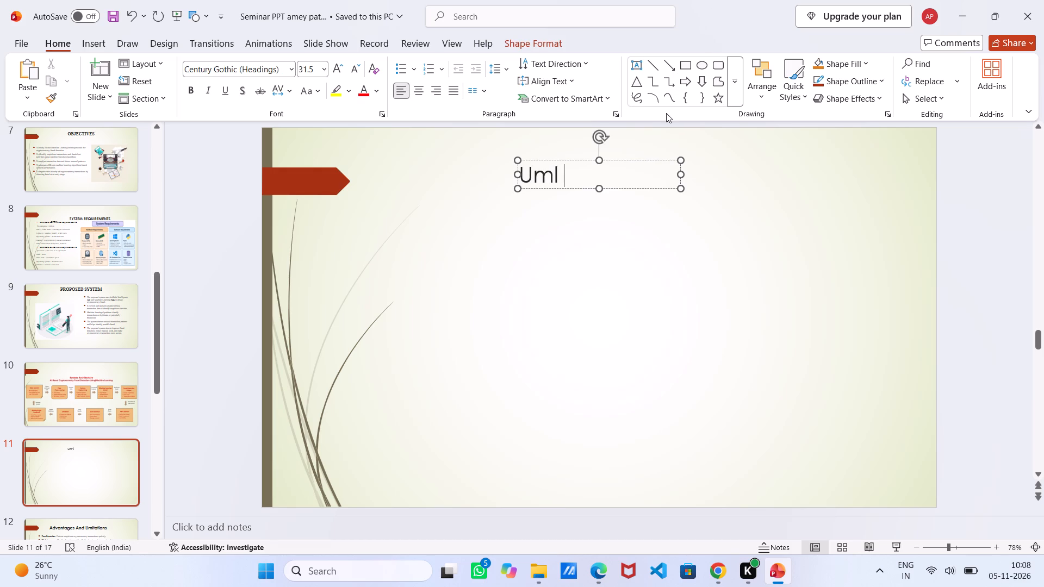
text(du)
key(BackSpace)
text(iagra)
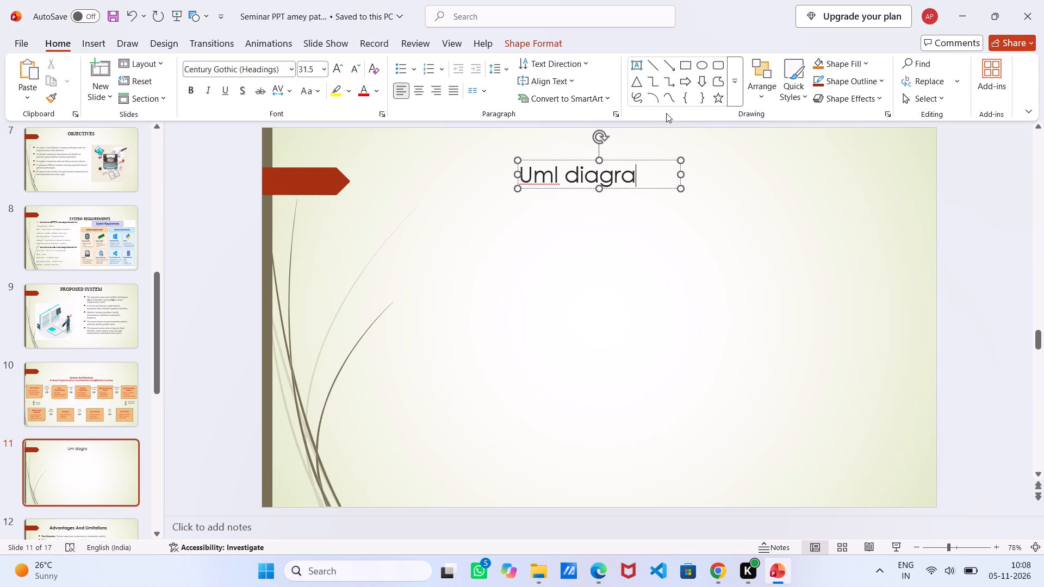
key(m)
click(735, 147)
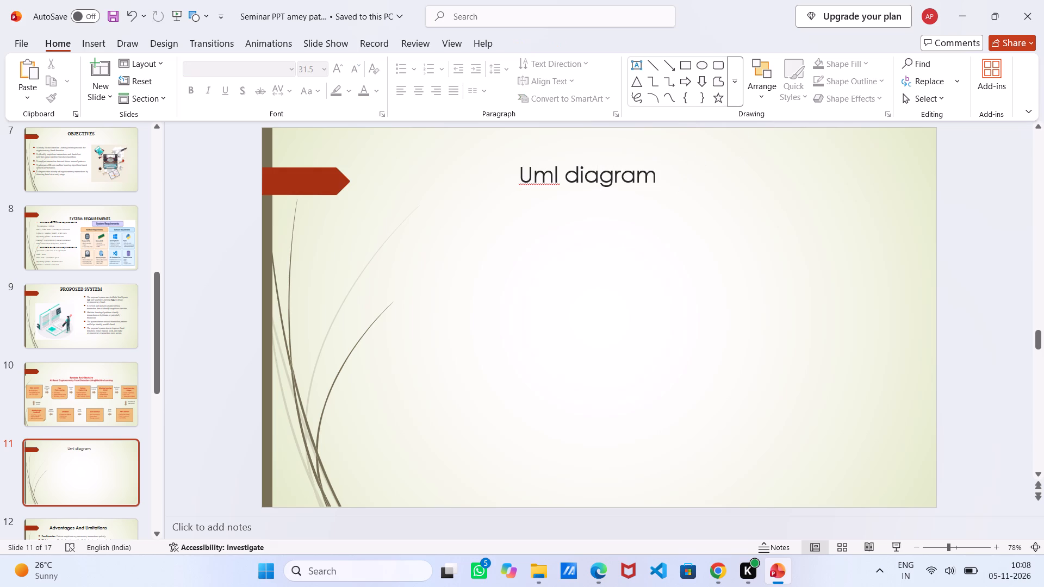
Move the "Uml diagram" title box to the slide's top edge, above the red arrow's tip.
drag(633, 178, 519, 175)
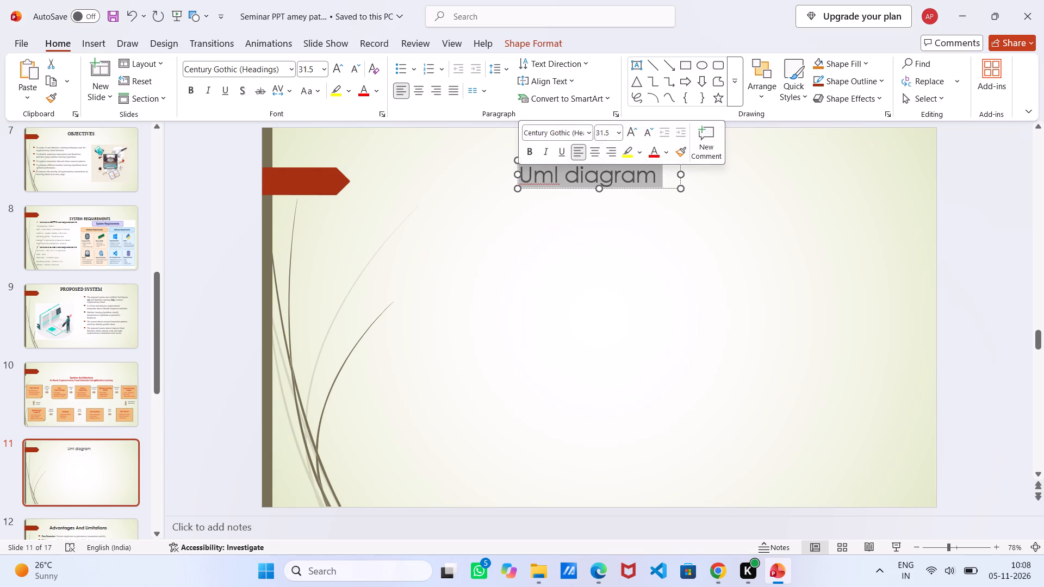
drag(513, 171, 334, 127)
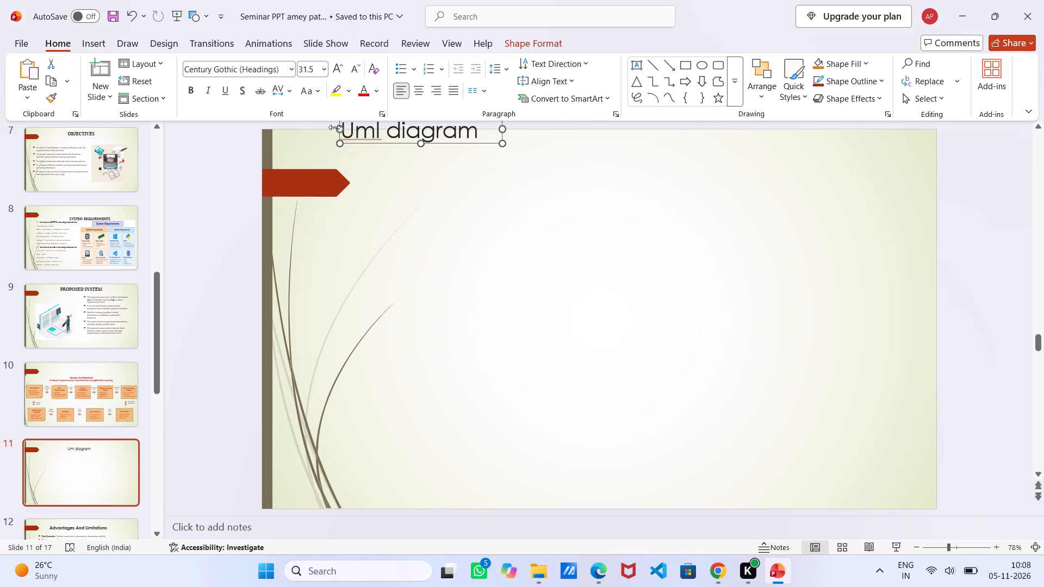
Lock drawing mode for the rectangle and draw one about 5.24 cm wide and 1.17 cm high near the slide's top centre.
right_click(680, 71)
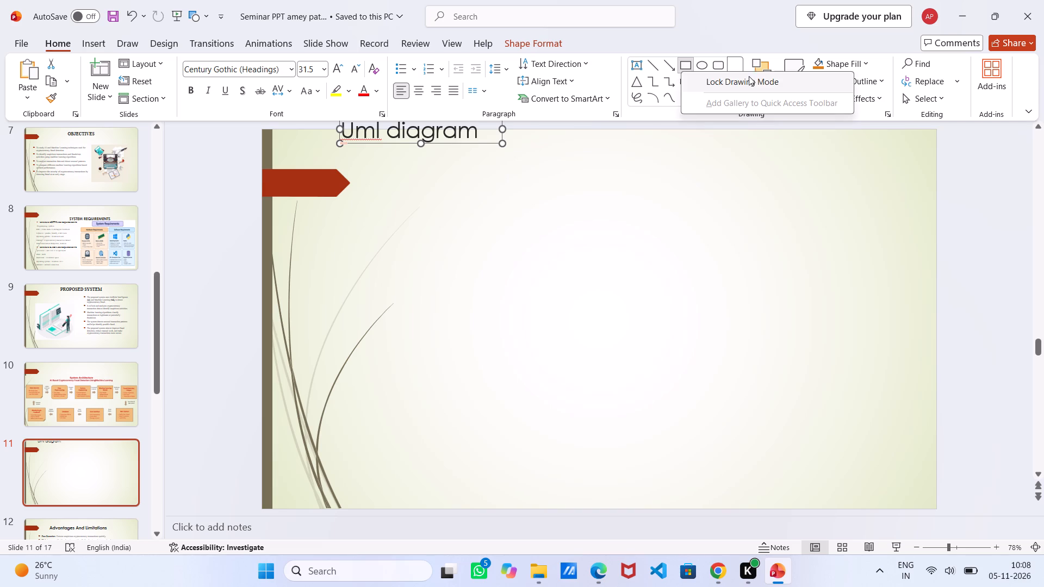
click(748, 80)
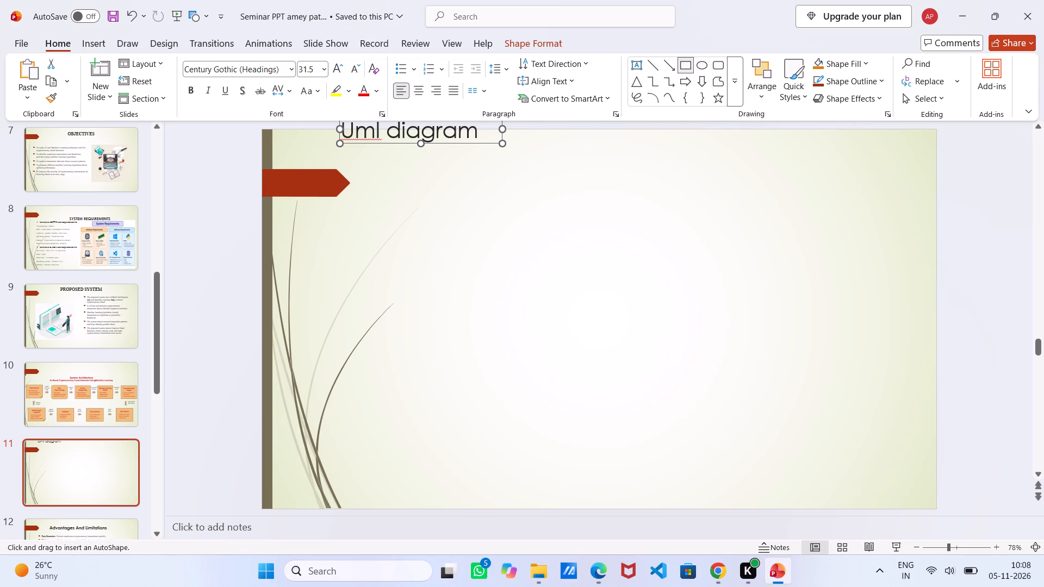
drag(574, 149, 610, 158)
drag(610, 158, 679, 172)
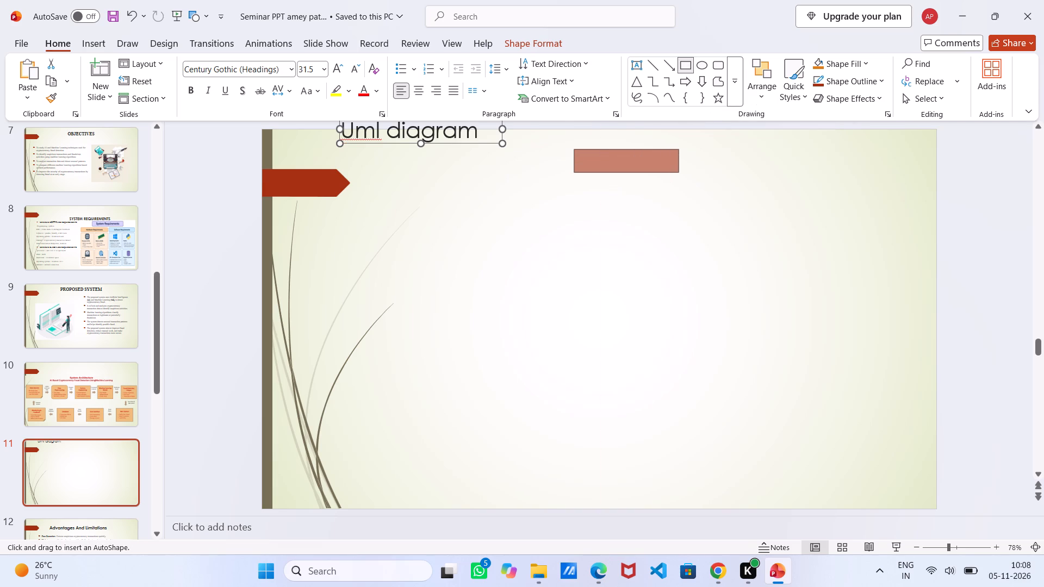
drag(679, 172, 679, 173)
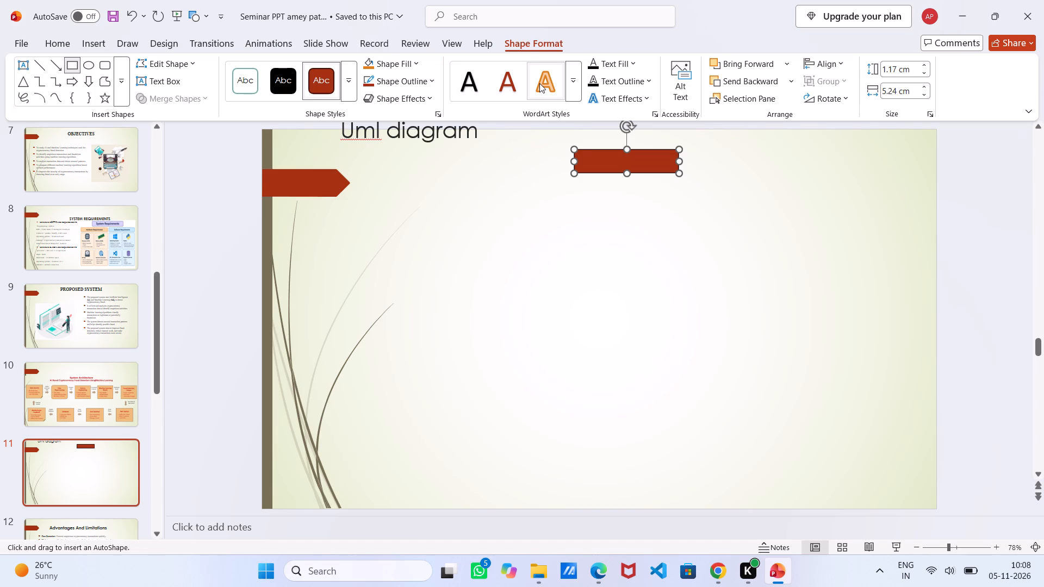
Apply the orange WordArt style from the first row to the new wide rectangle.
click(543, 77)
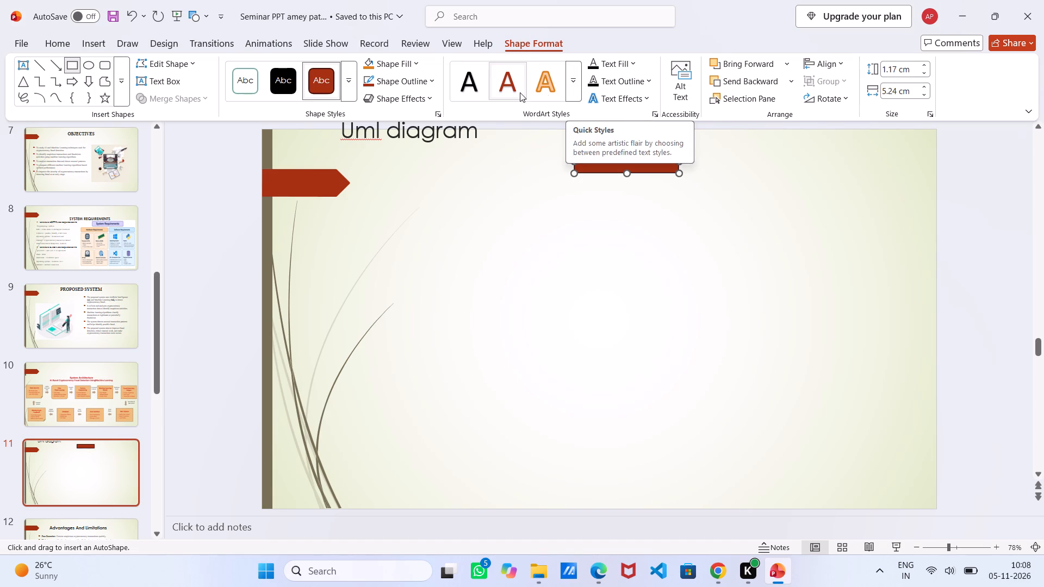
click(578, 75)
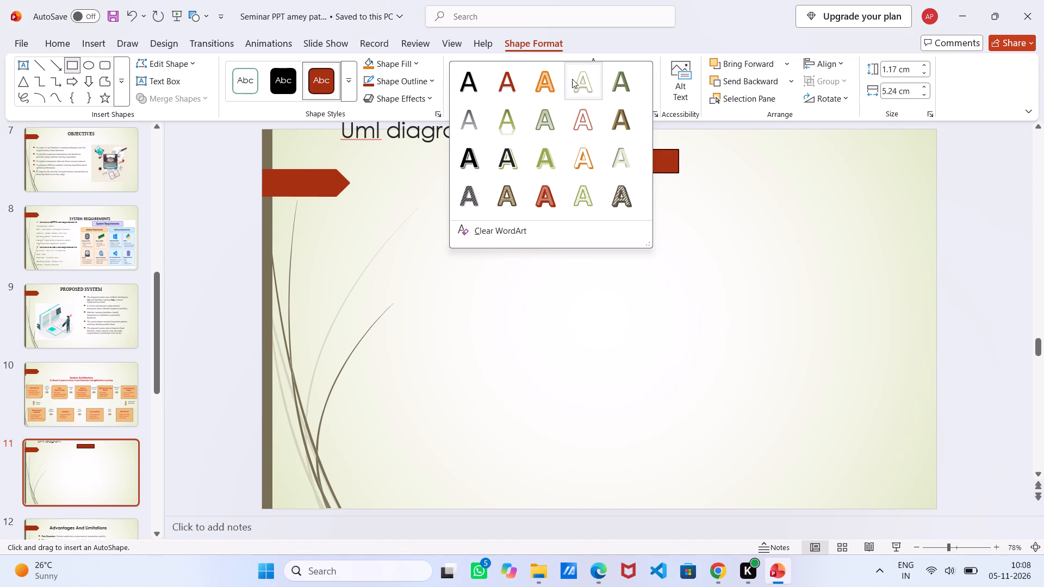
click(558, 83)
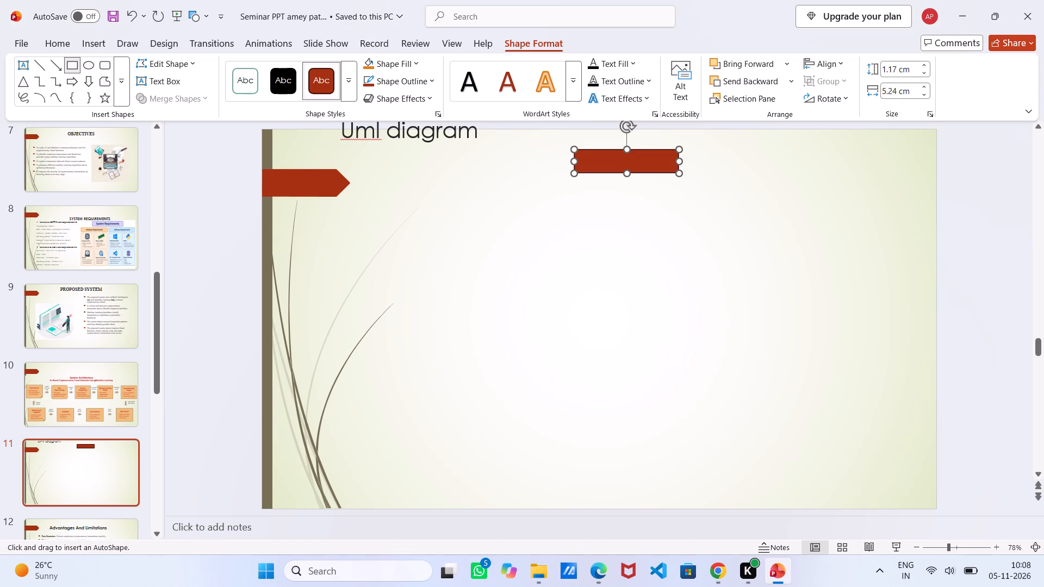
Place a default 2.54 cm square overlapping the lower edge of the wide rectangle.
click(606, 168)
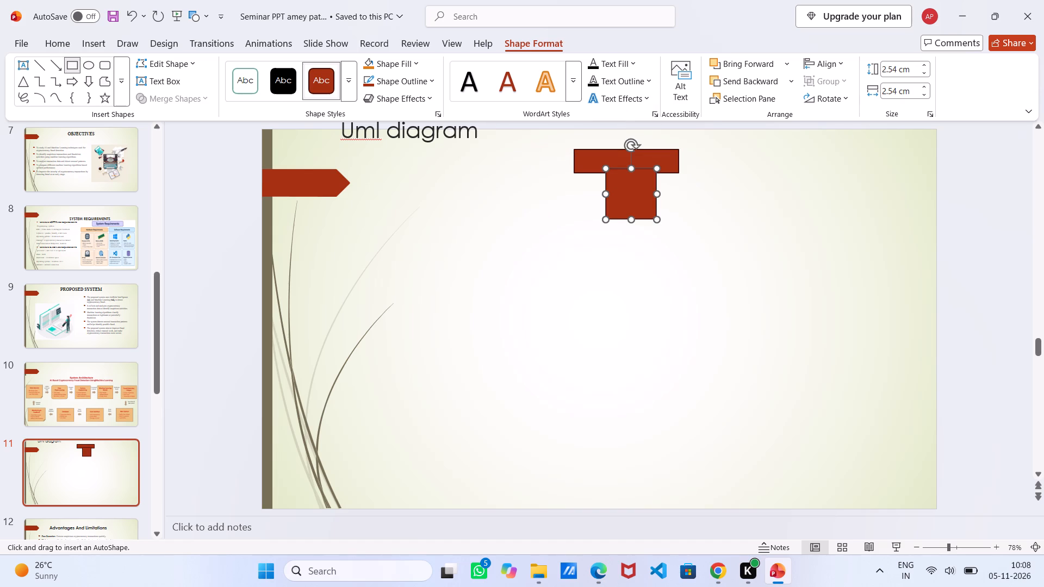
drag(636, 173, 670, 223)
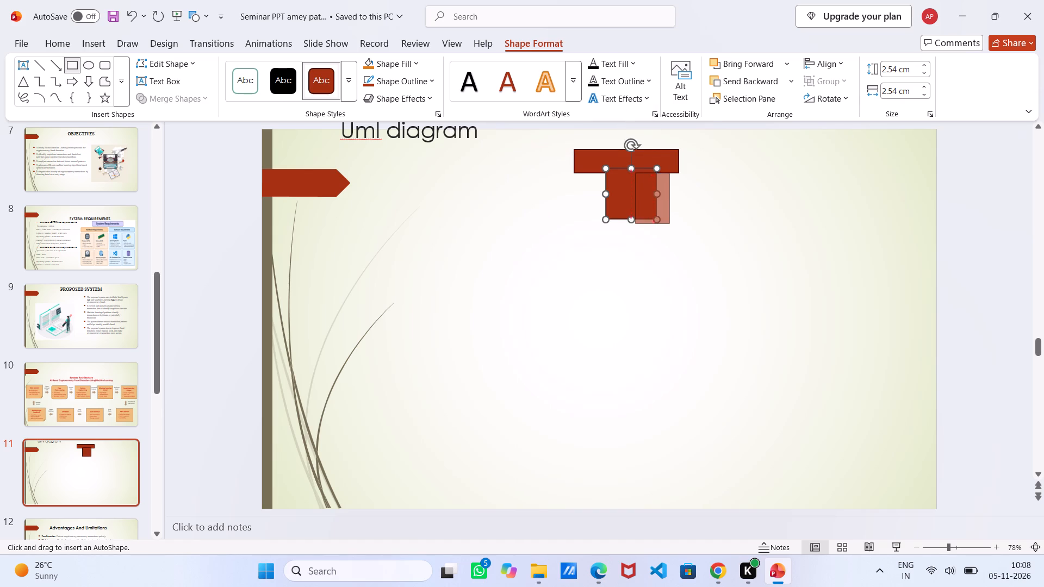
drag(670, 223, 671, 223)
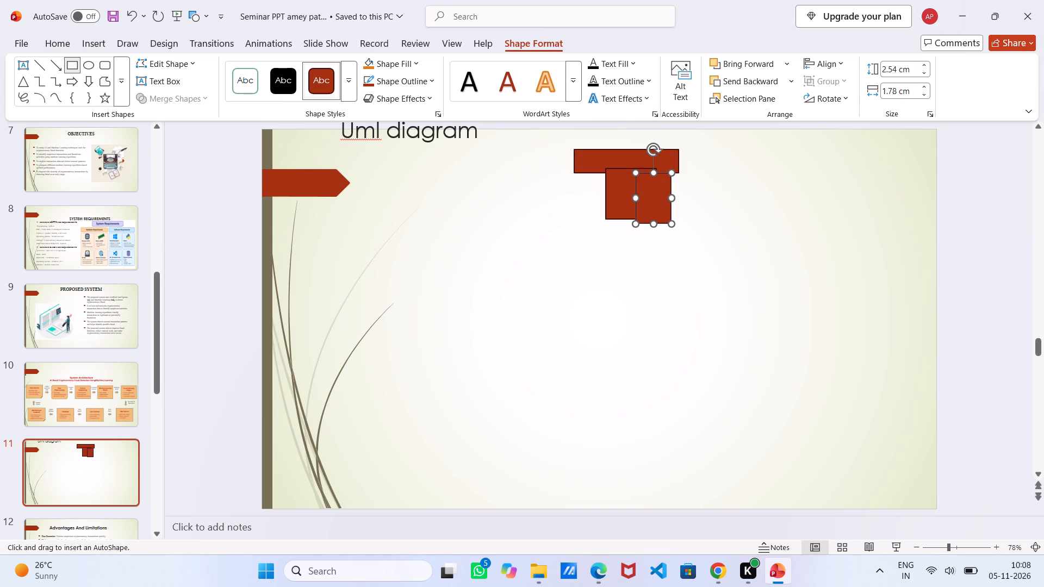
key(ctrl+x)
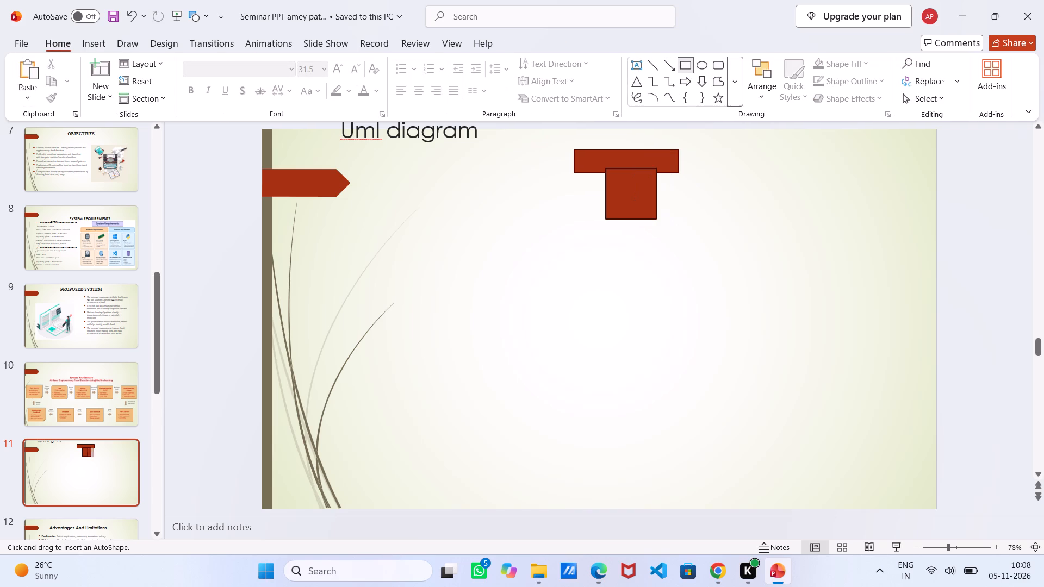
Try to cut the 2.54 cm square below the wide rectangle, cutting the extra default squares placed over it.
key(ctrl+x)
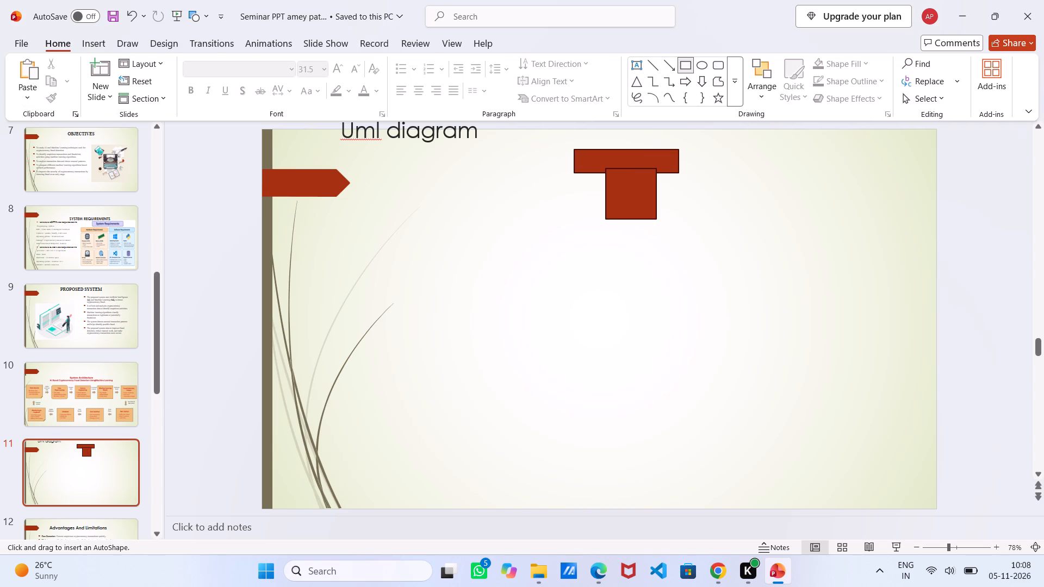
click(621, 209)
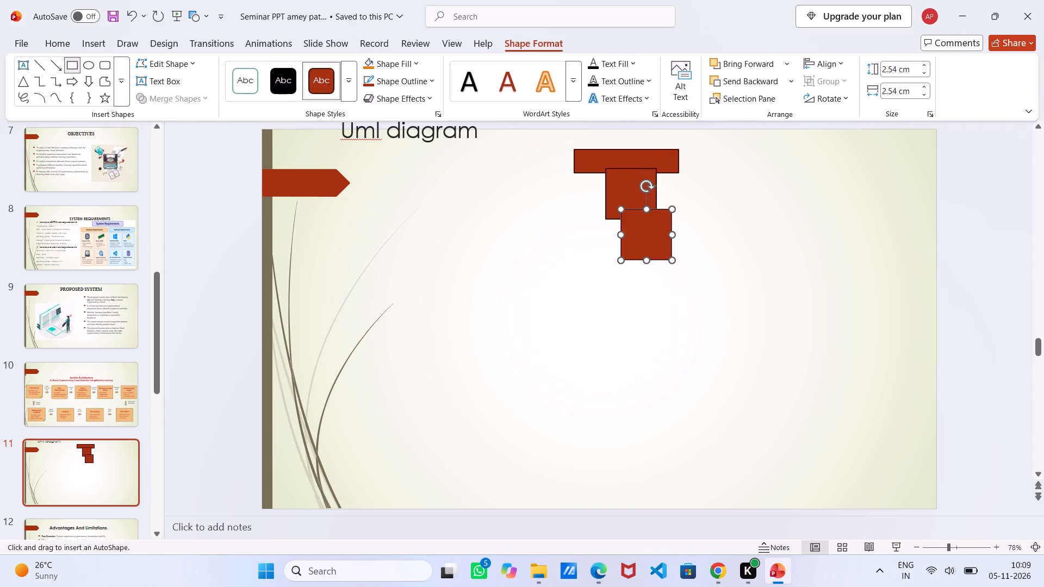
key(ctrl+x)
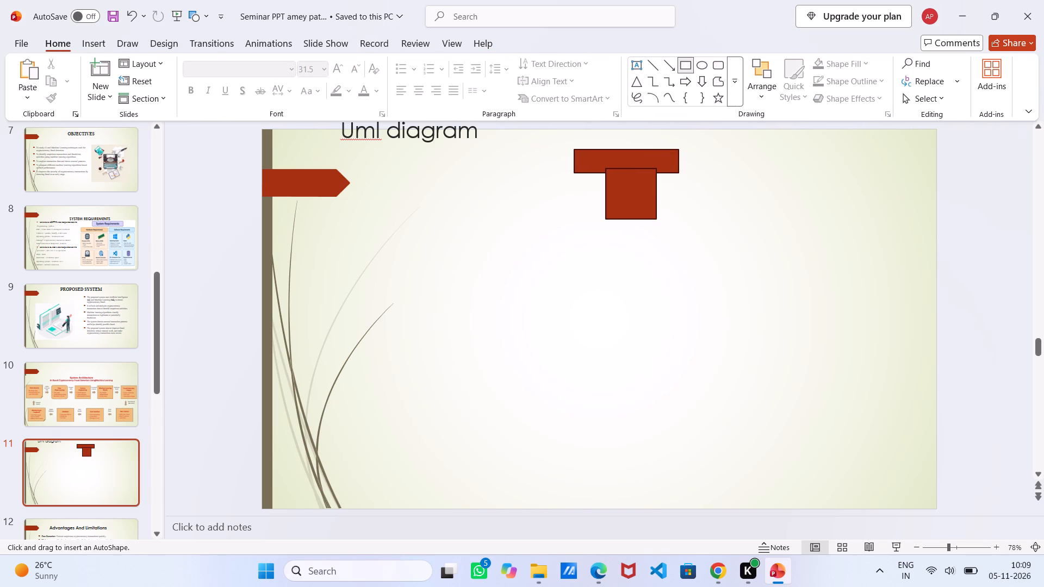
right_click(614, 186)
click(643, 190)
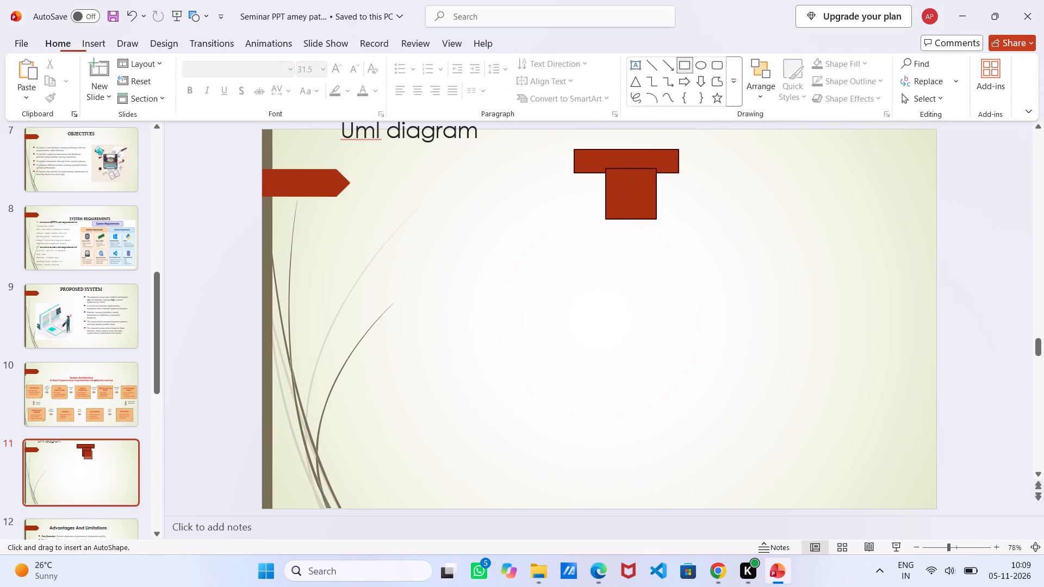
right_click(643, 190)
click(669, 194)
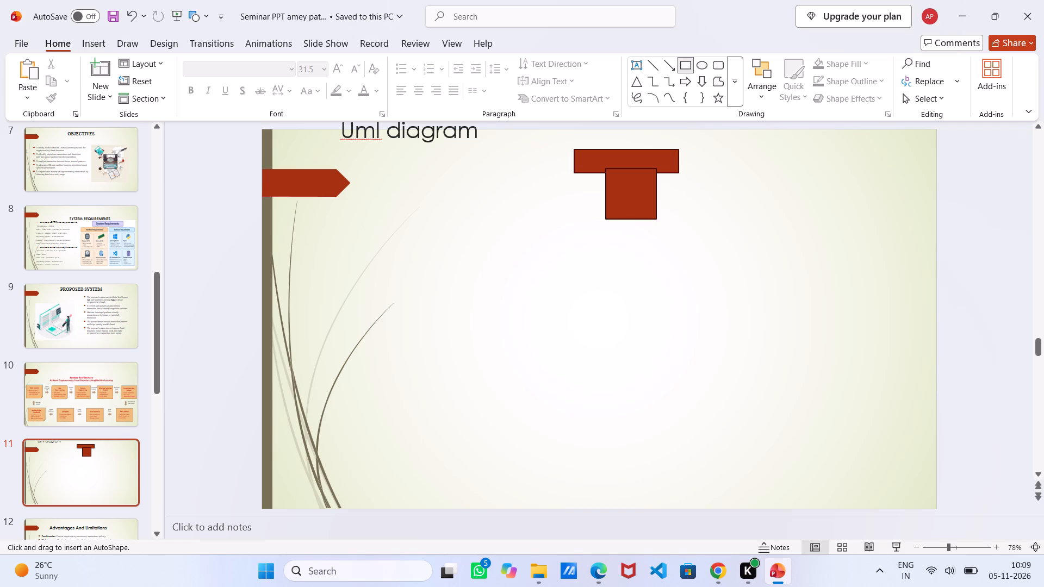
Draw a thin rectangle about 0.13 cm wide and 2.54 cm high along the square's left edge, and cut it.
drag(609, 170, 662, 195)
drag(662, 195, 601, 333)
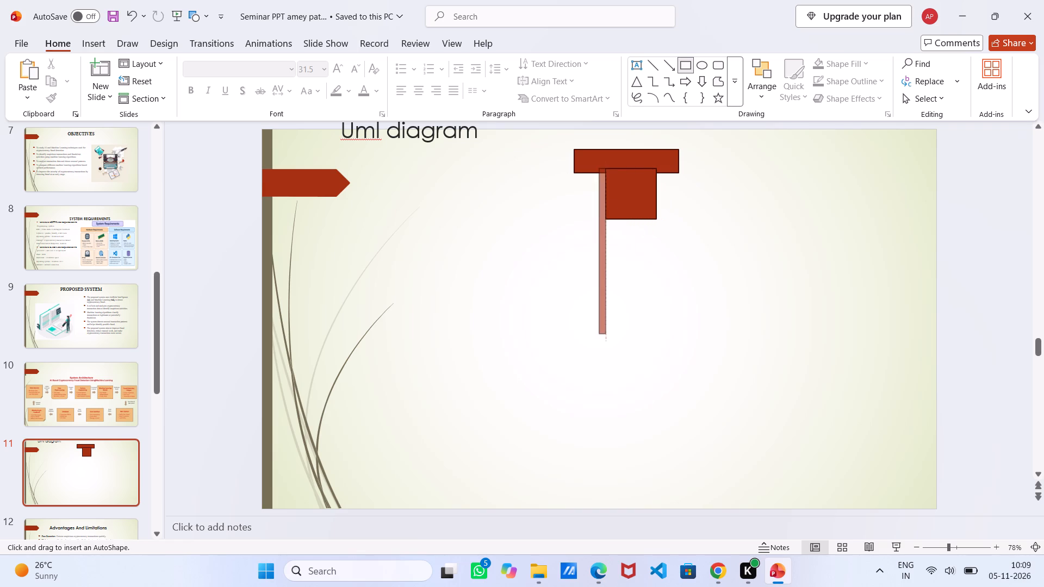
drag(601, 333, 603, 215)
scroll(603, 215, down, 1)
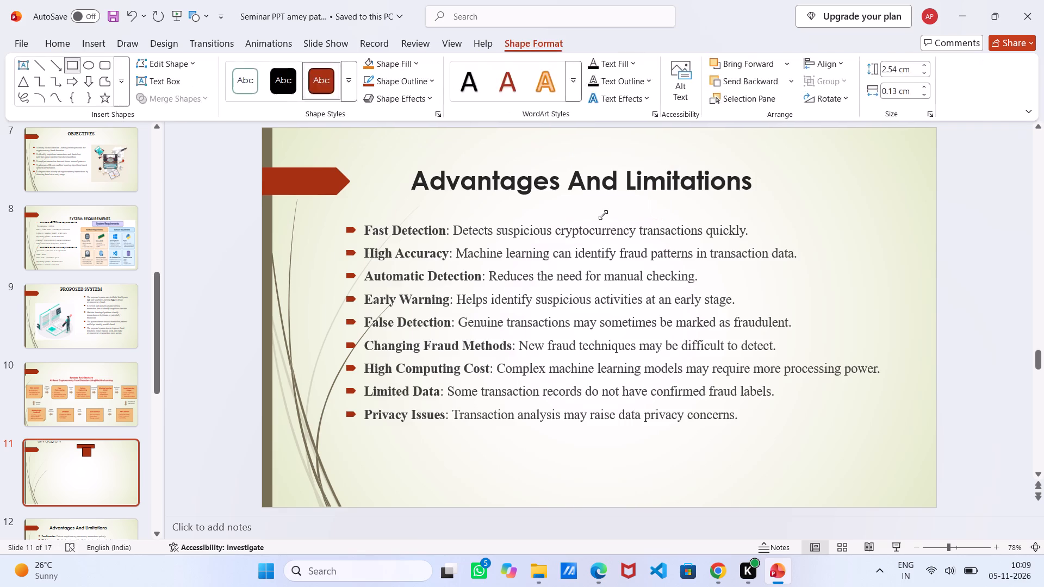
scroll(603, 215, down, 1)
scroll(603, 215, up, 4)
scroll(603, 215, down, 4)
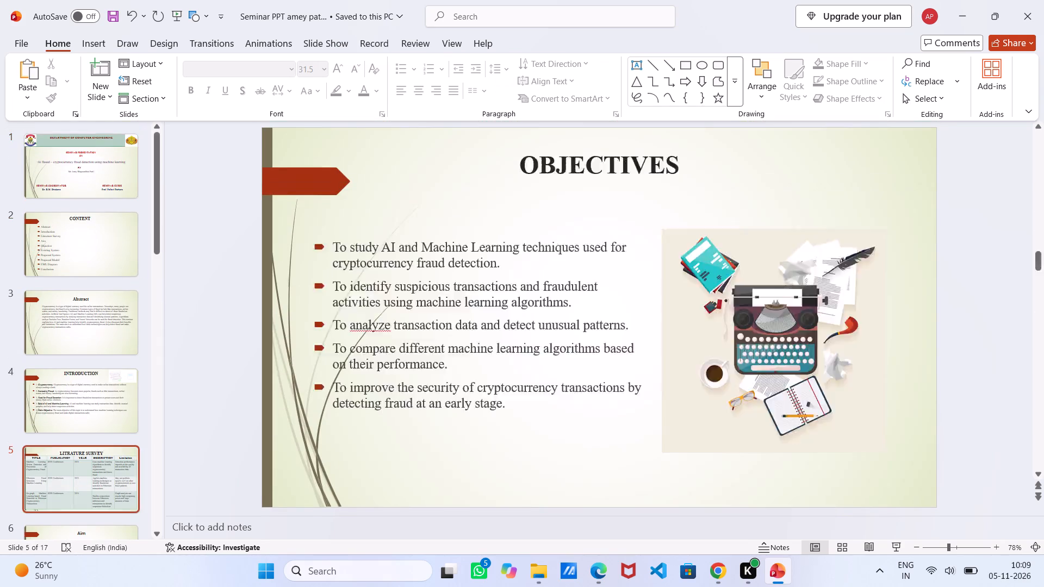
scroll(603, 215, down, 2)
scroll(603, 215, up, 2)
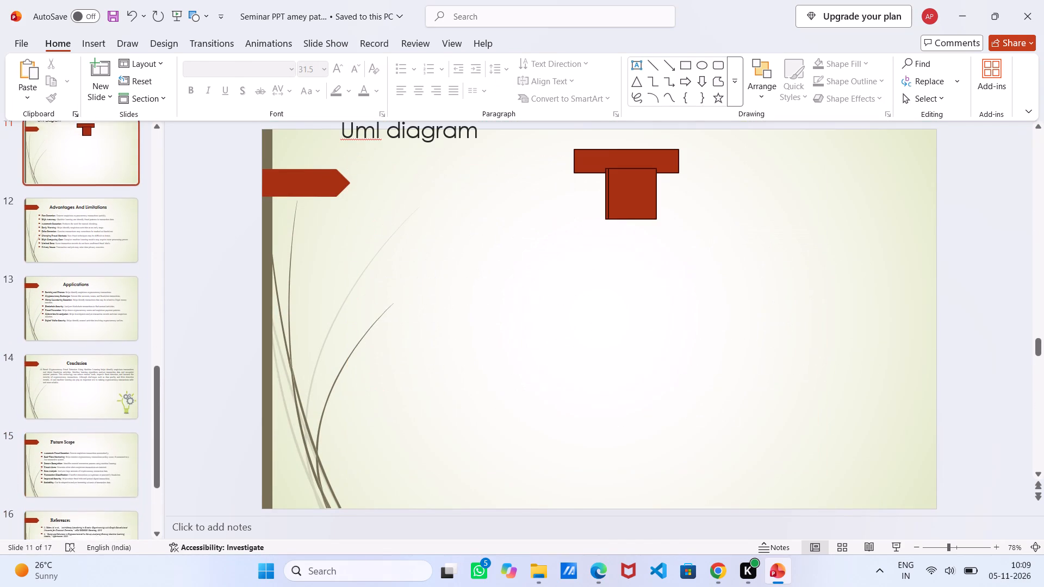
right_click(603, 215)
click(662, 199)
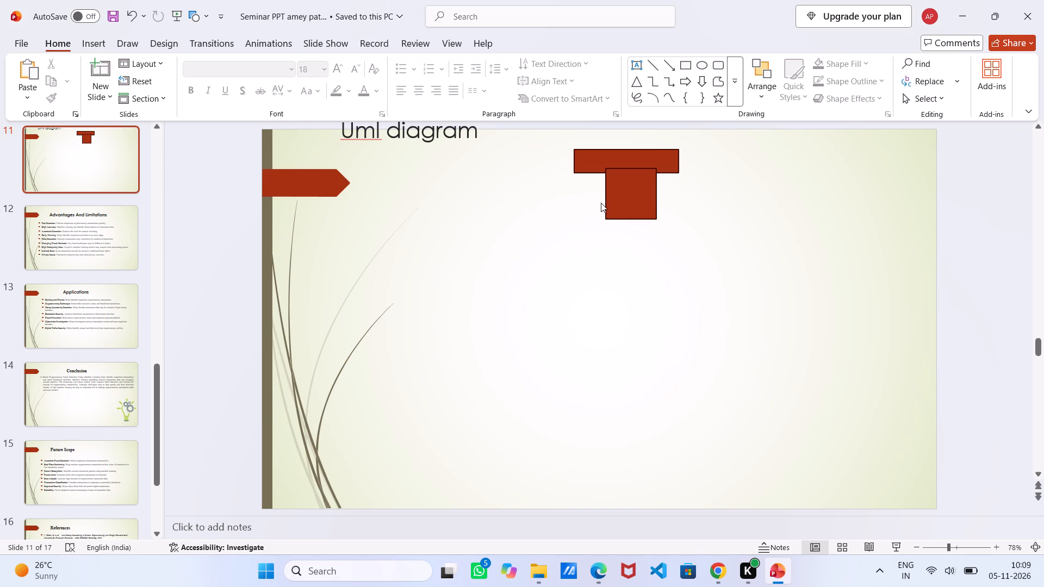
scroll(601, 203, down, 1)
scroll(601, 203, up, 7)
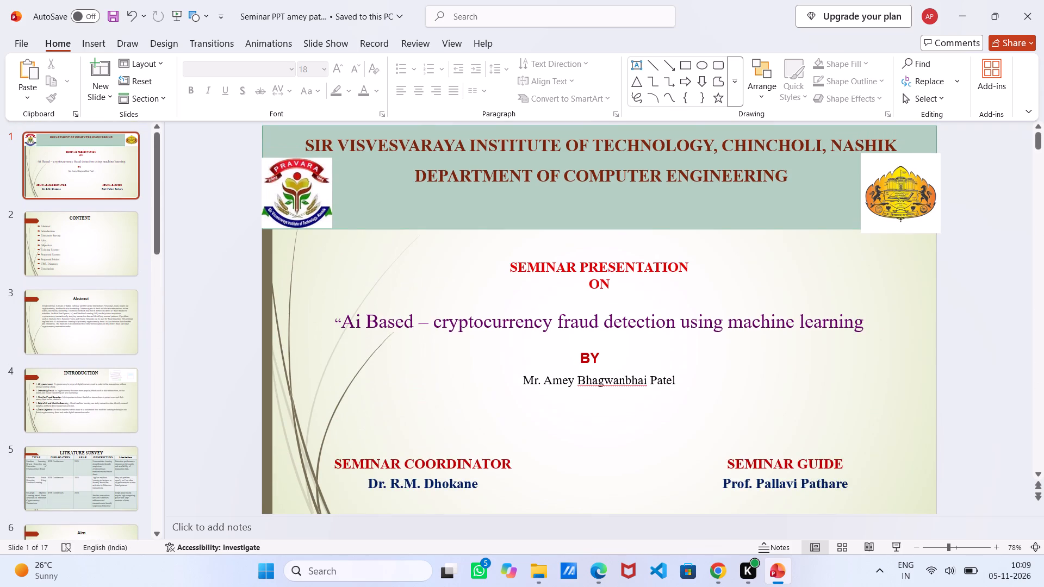